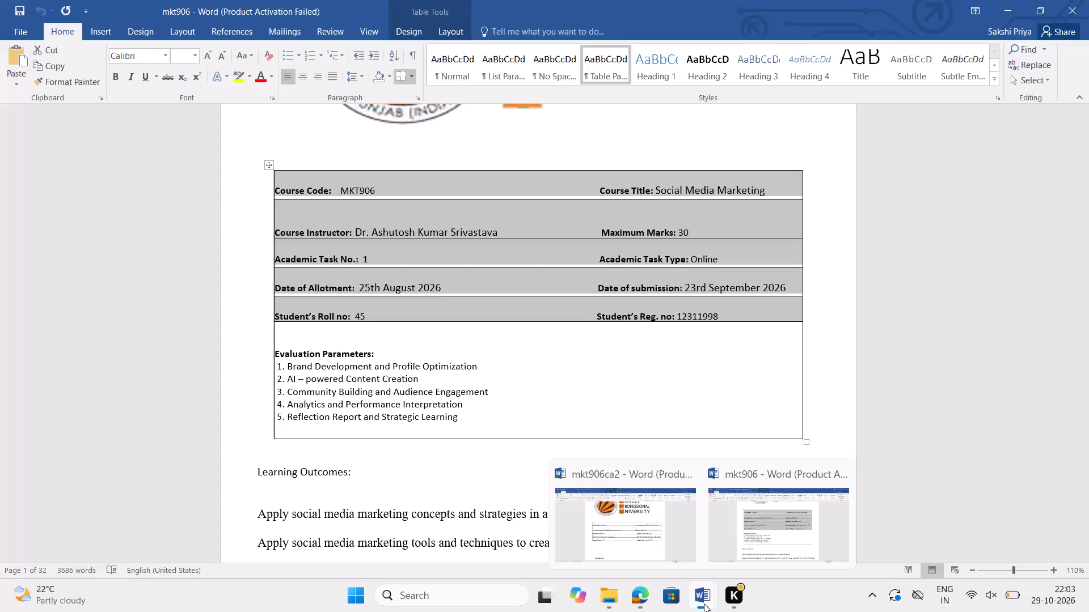
In the mkt906ca2 document, change the month of the Date of submission to November, making it 4th November 2026.
click(645, 491)
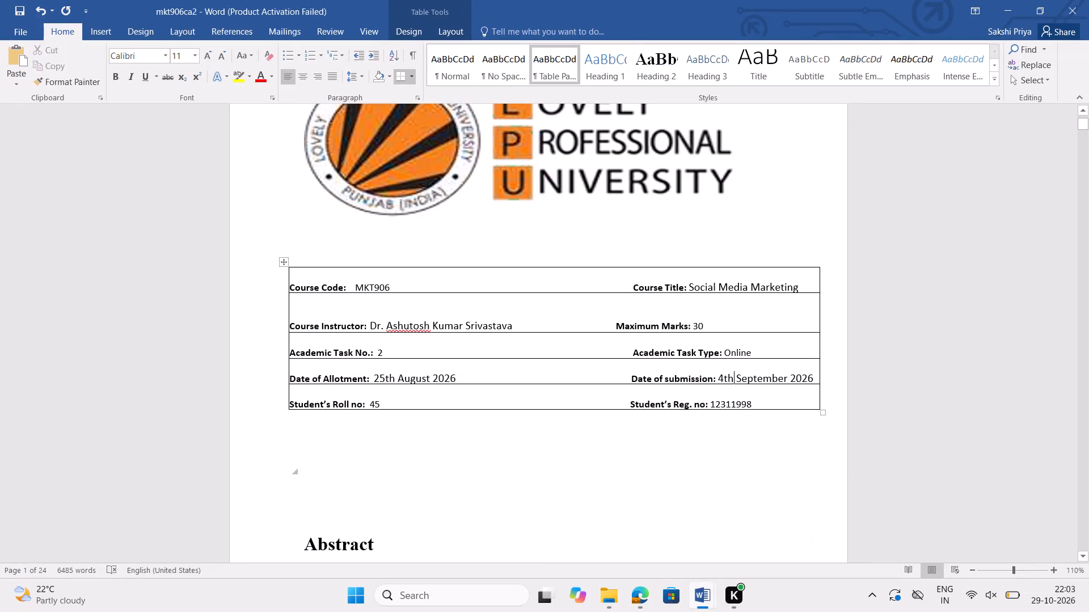
click(755, 380)
key(BackSpace)
key(BackSpace)
key(BackSpace)
key(BackSpace)
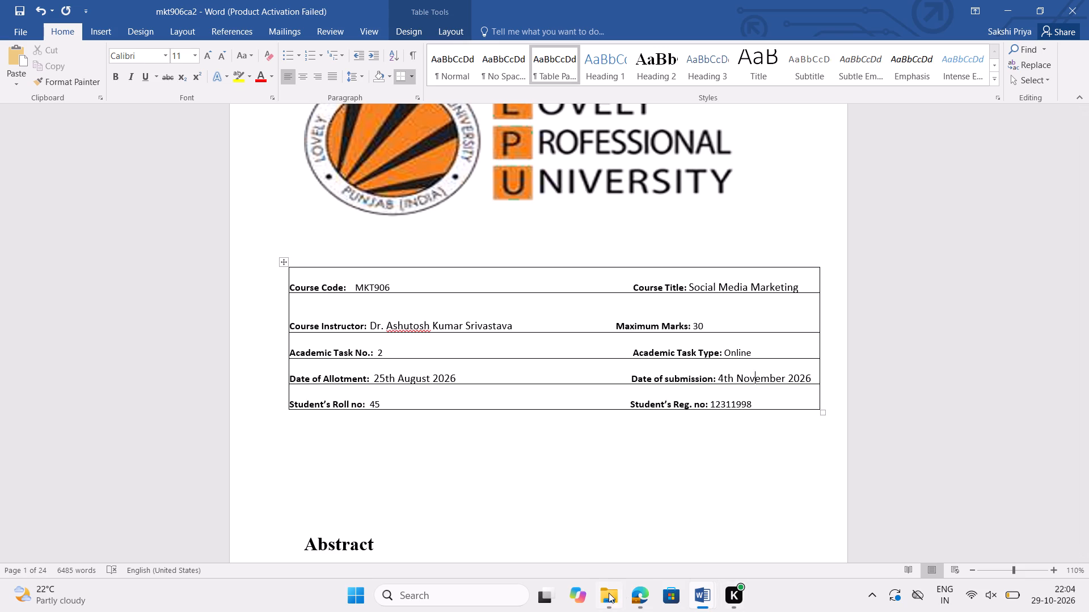
Check the allotment date in the assignment brief PDF and set the Date of Allotment in mkt906ca2 to 26th September 2026.
click(647, 531)
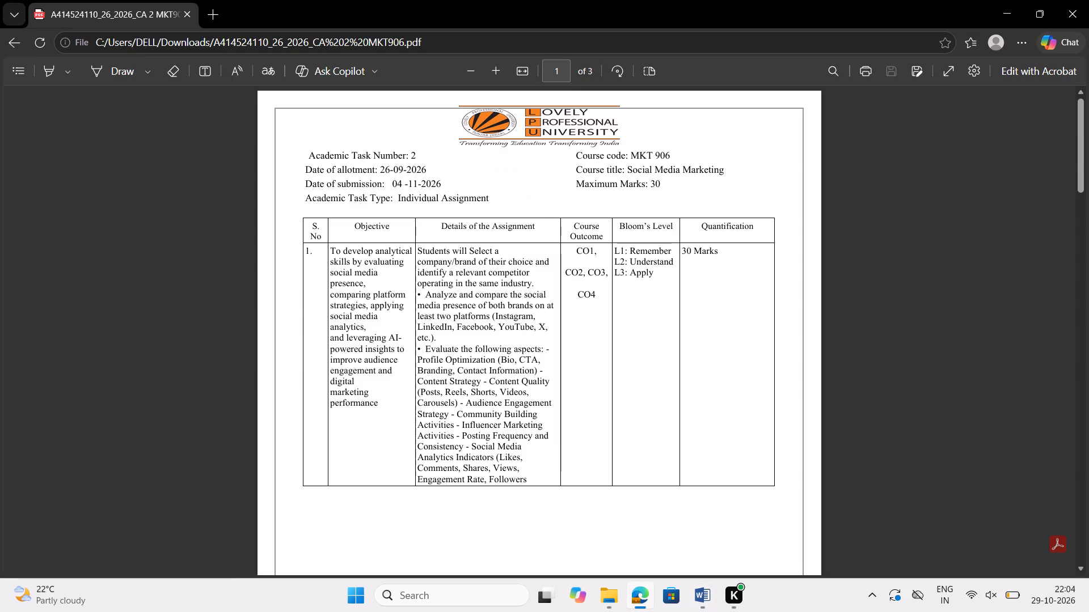
scroll(521, 363, up, 1)
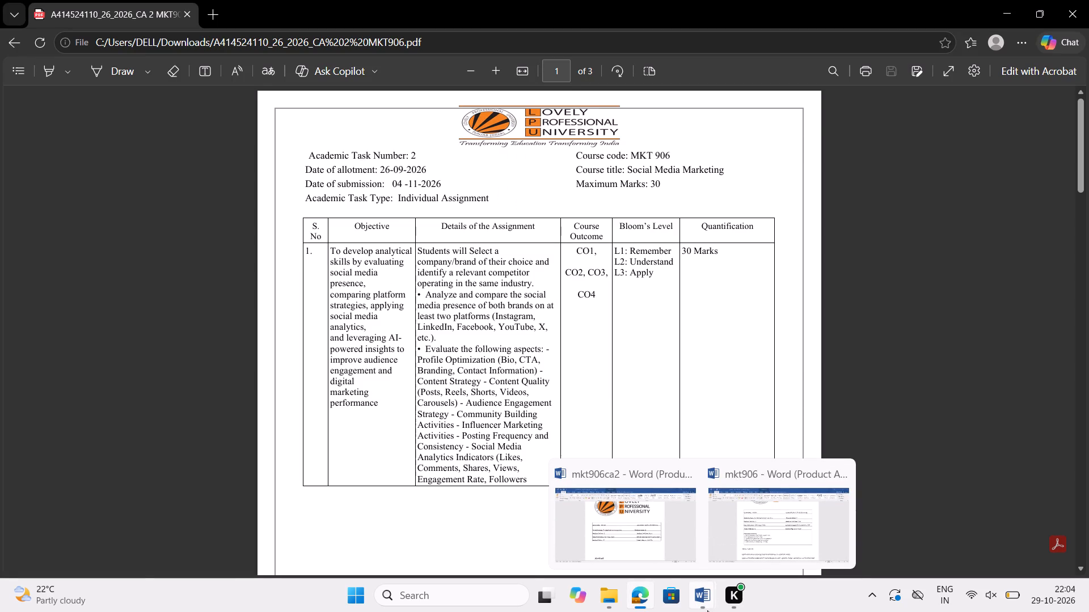
click(631, 512)
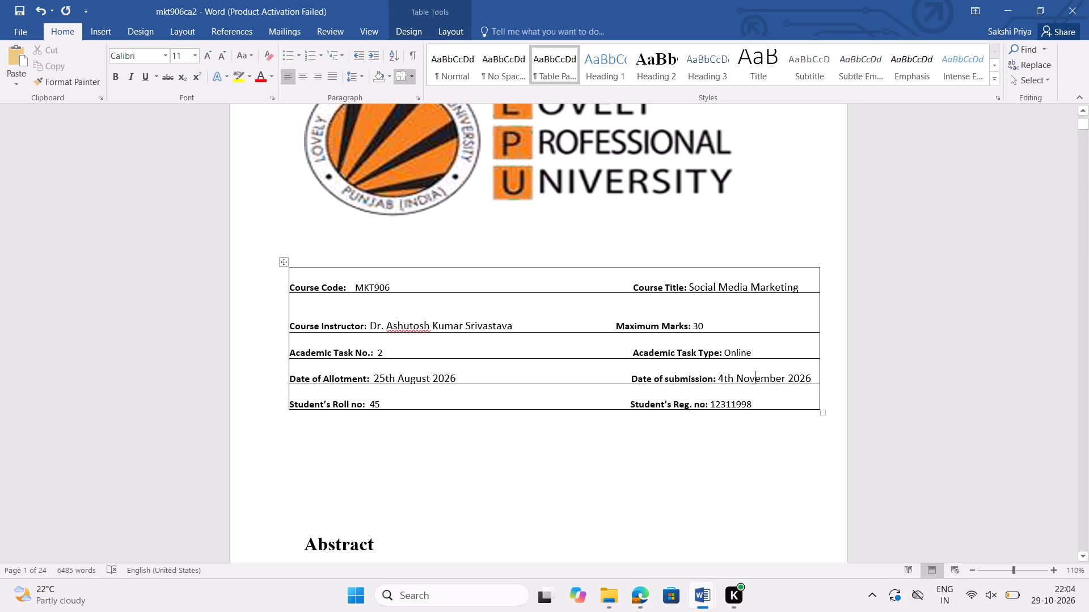
click(386, 382)
key(BackSpace)
key(6)
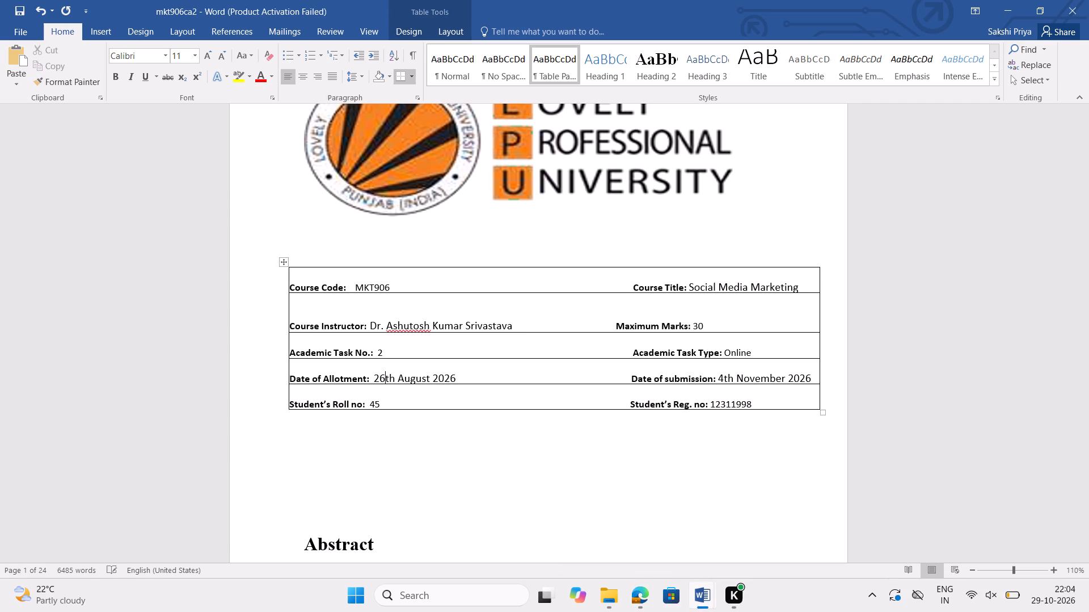
click(427, 379)
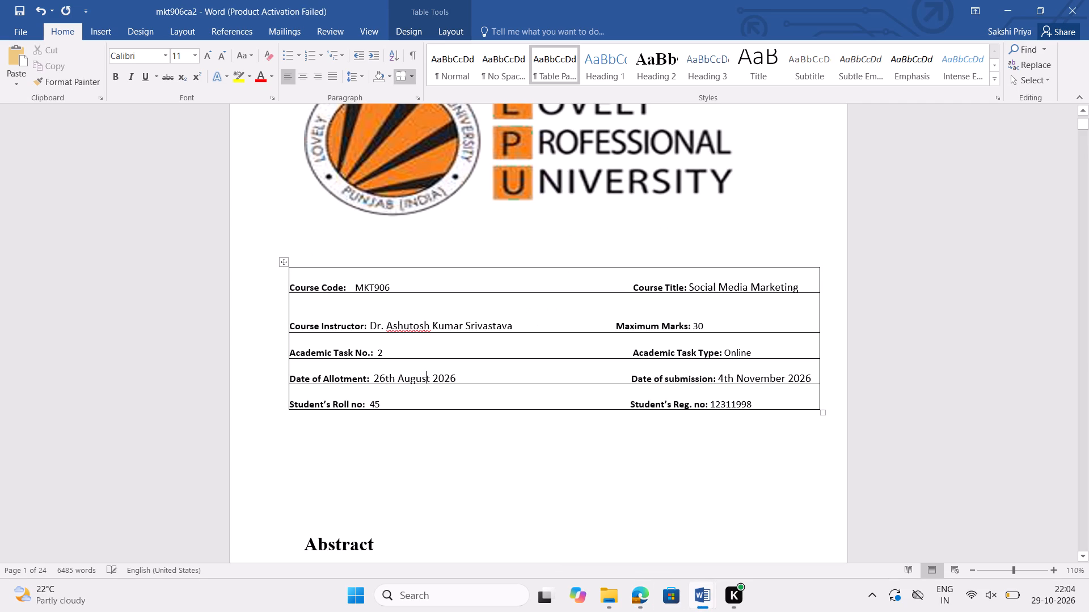
key(Right)
key(BackSpace)
key(BackSpace)
key(BackSpace)
key(BackSpace)
key(BackSpace)
key(BackSpace)
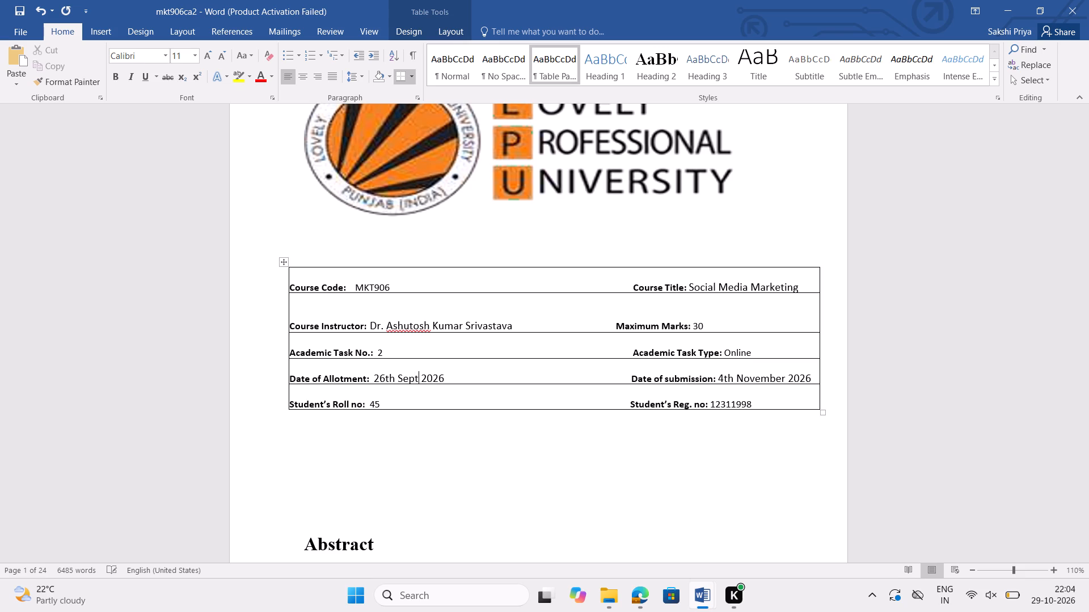
text(ember)
Copy the Declaration text with the student's signature from the mkt906 document and paste it between the details table and the Abstract in mkt906ca2.
click(519, 462)
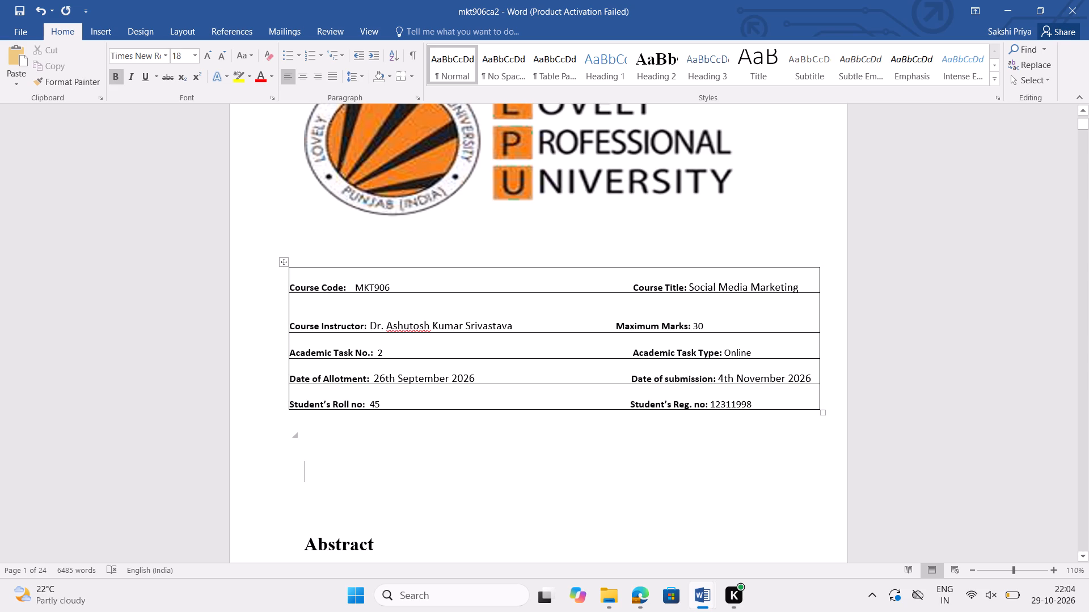
scroll(570, 429, up, 1)
scroll(570, 429, down, 2)
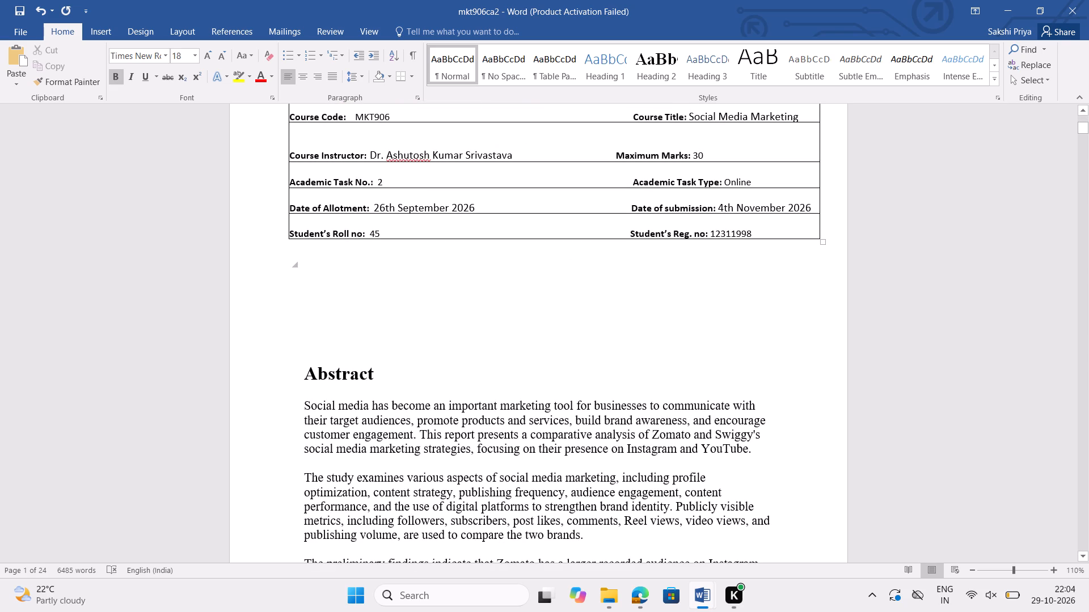
click(304, 366)
click(752, 505)
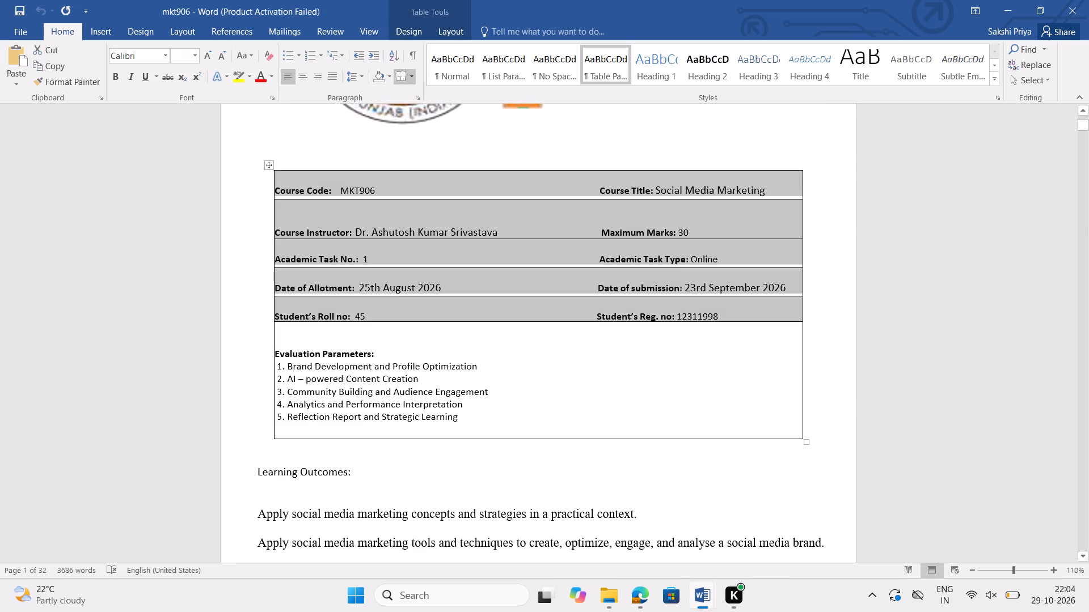
scroll(624, 453, down, 4)
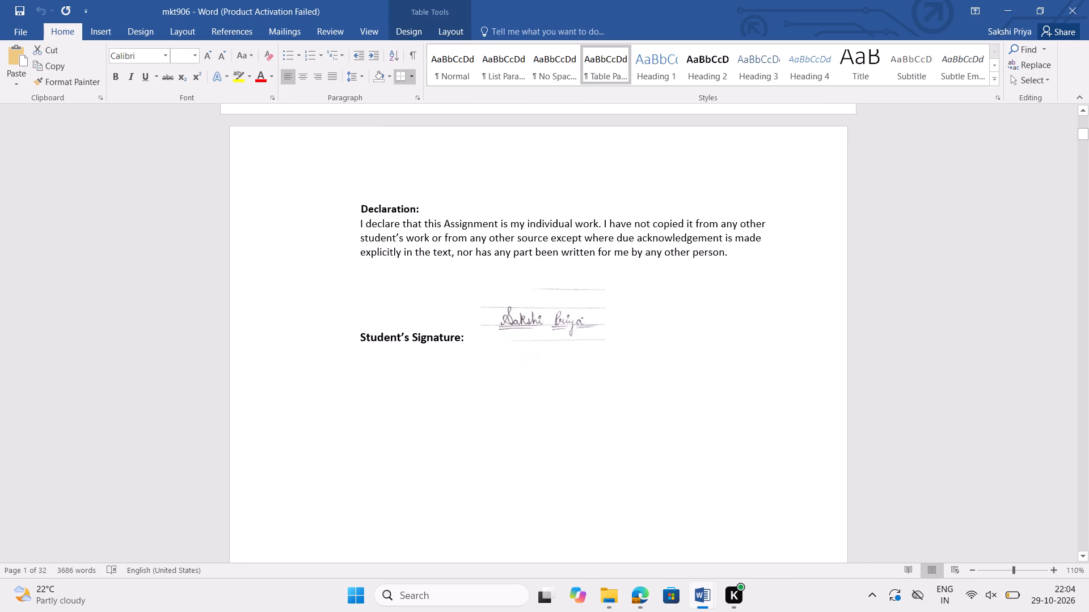
drag(360, 204, 571, 321)
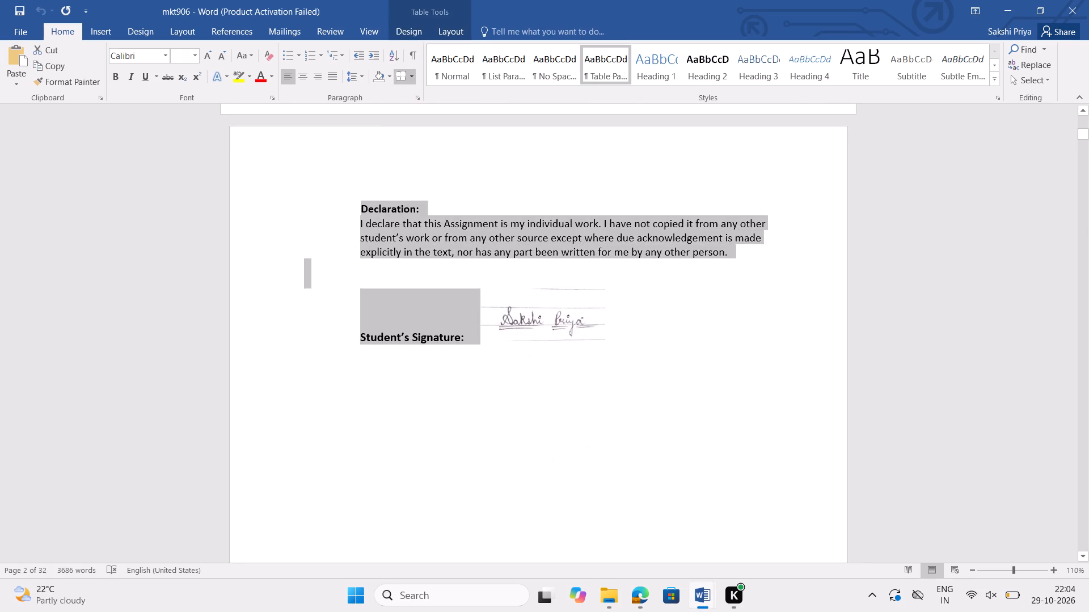
drag(571, 321, 632, 324)
key(ctrl+c)
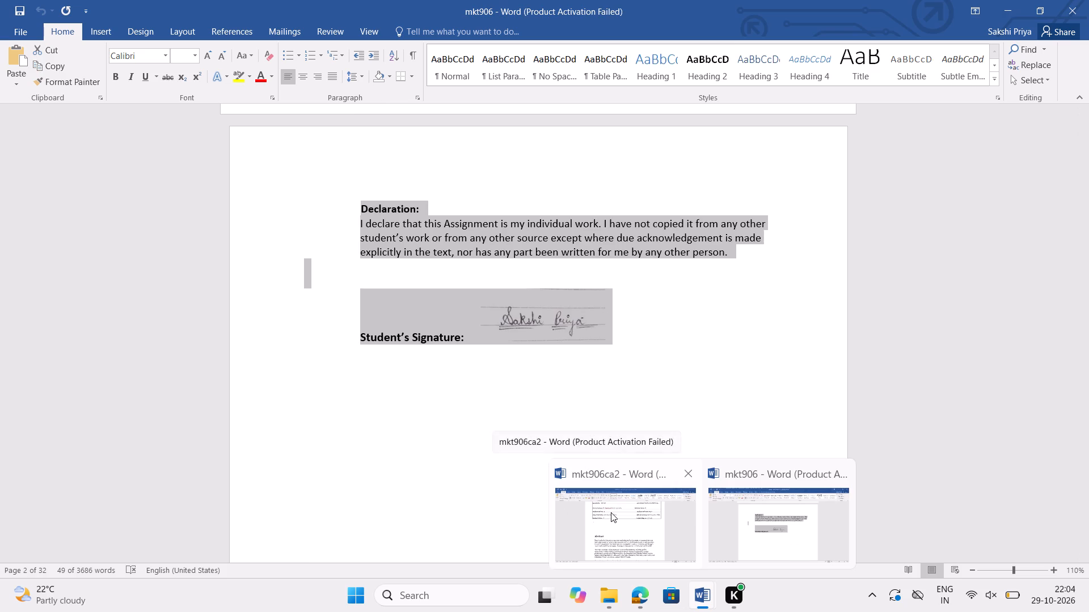
click(611, 512)
click(347, 308)
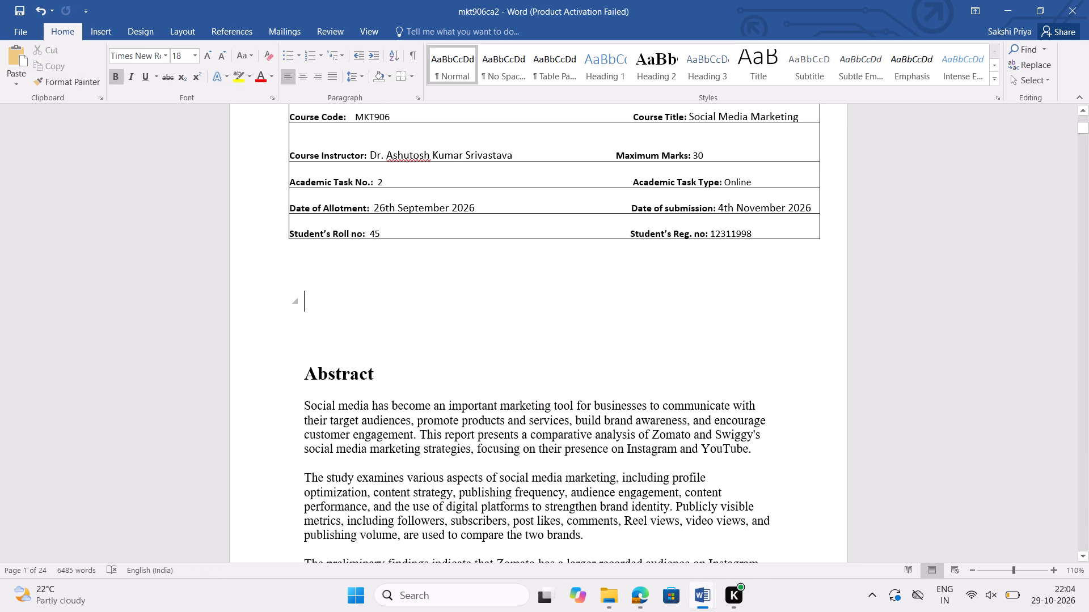
key(ctrl+v)
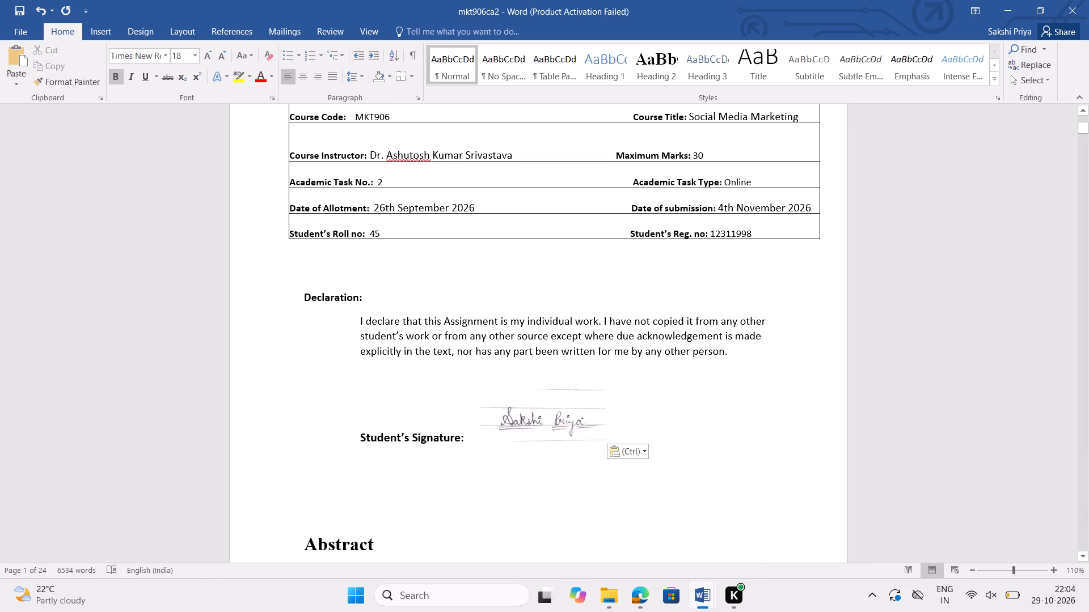
Insert two blank lines before the Abstract heading to push it onto the following page.
scroll(499, 331, down, 1)
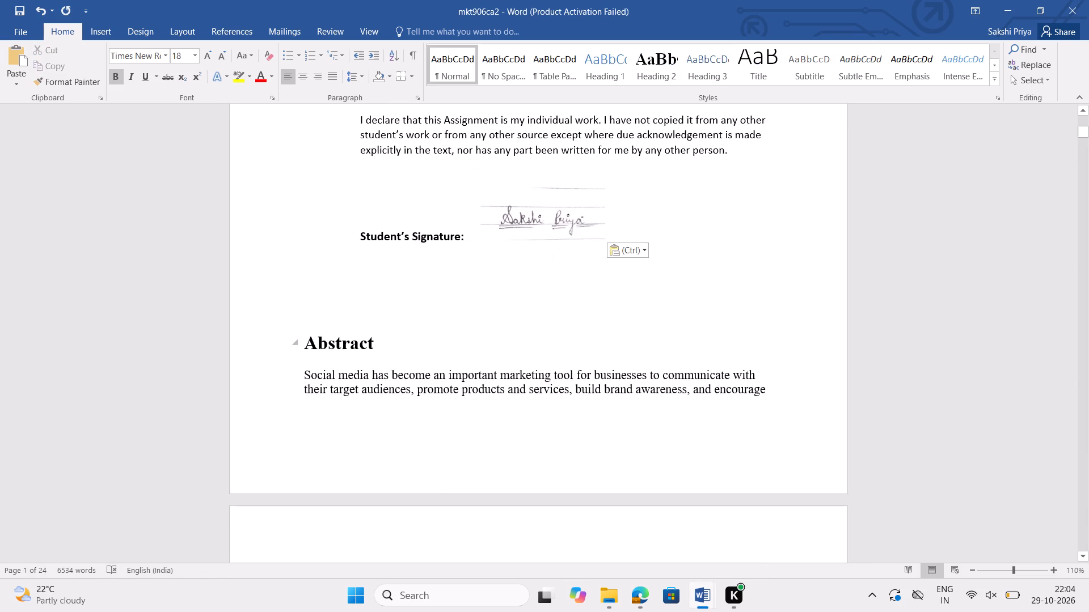
click(304, 335)
key(Return)
key(Return)
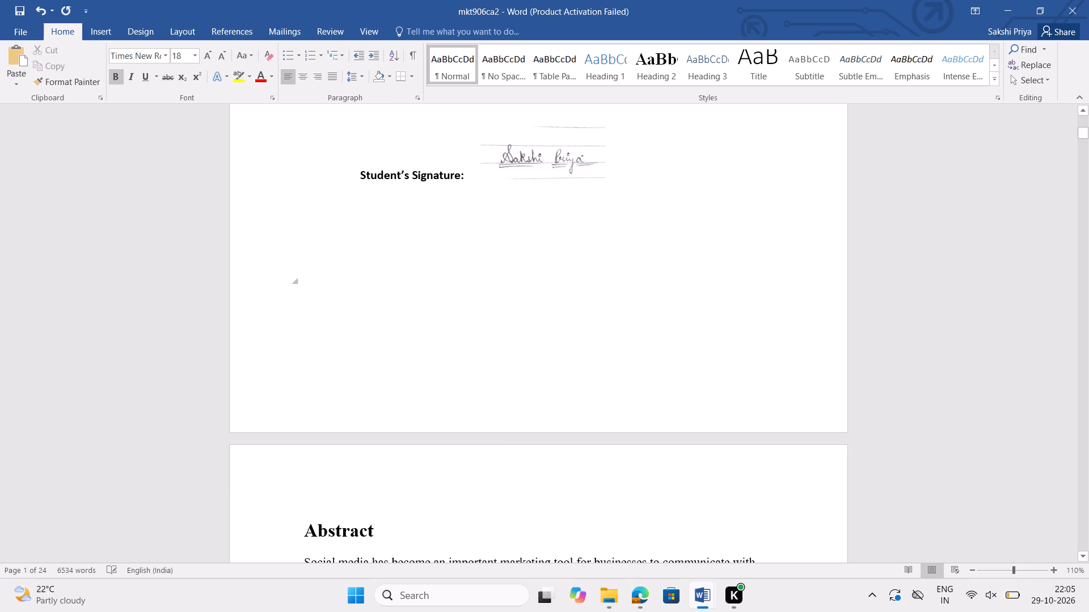
Insert a blank line above the Declaration heading to separate it further from the details table.
scroll(470, 279, up, 3)
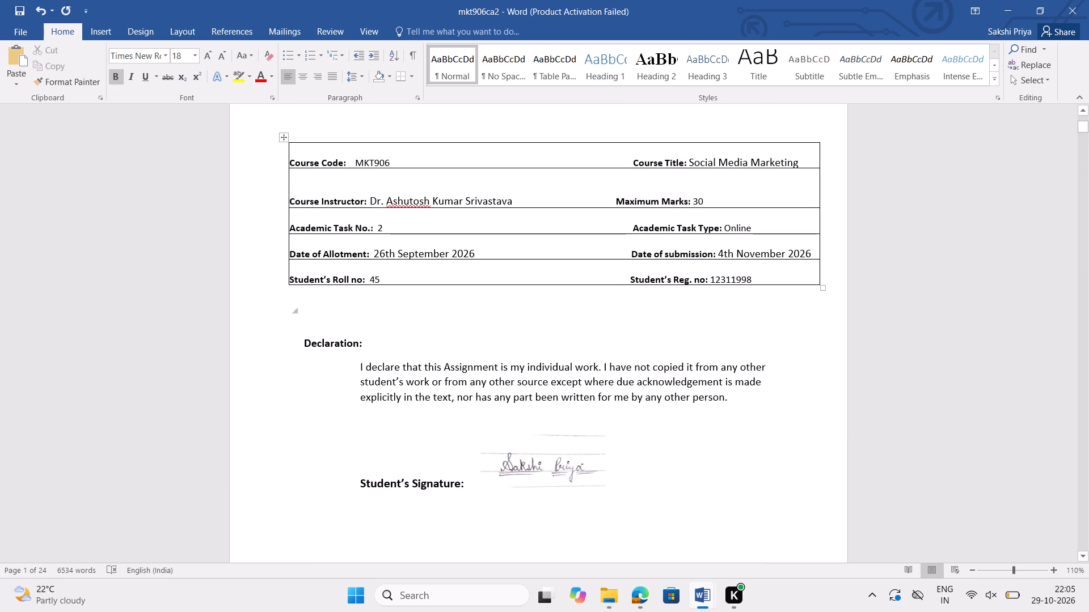
click(301, 339)
key(Return)
Clear the spelling flag on the course instructor's name in the details table, keeping its spelling.
scroll(477, 321, up, 2)
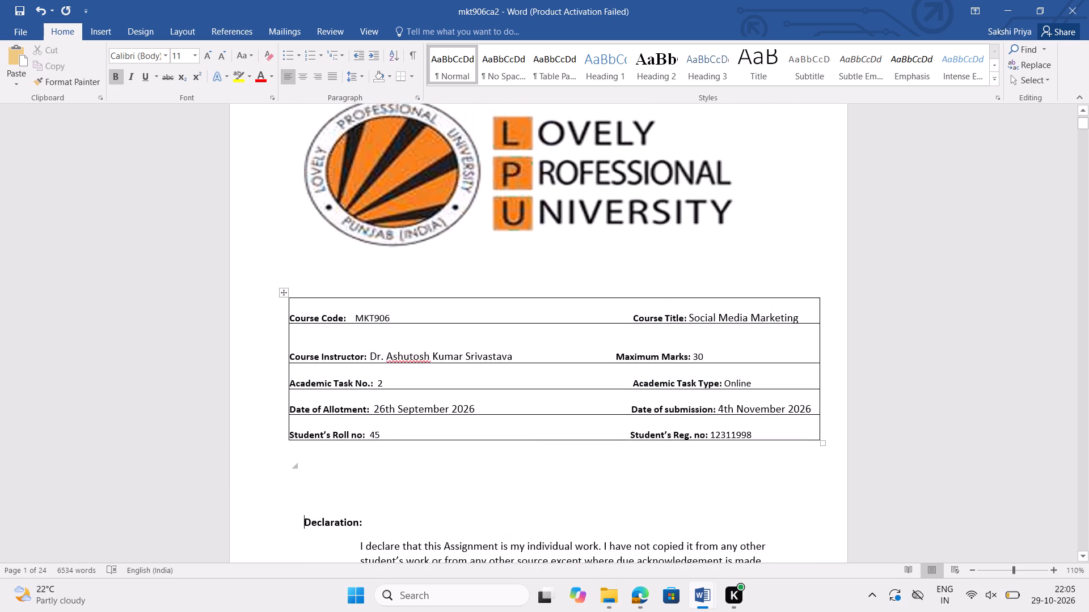
scroll(477, 321, up, 1)
scroll(477, 321, down, 1)
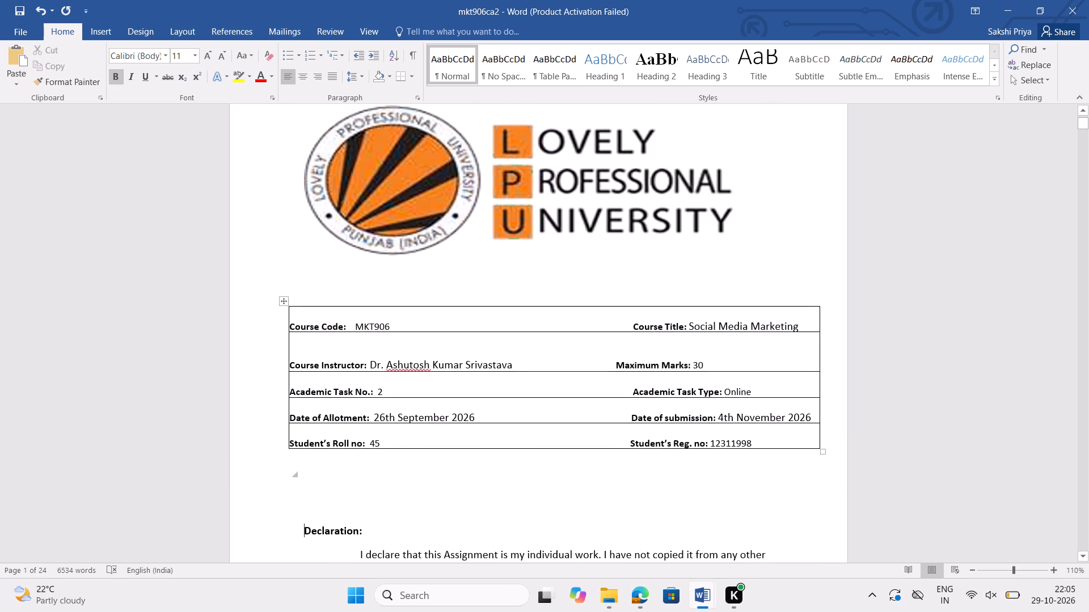
scroll(477, 321, down, 2)
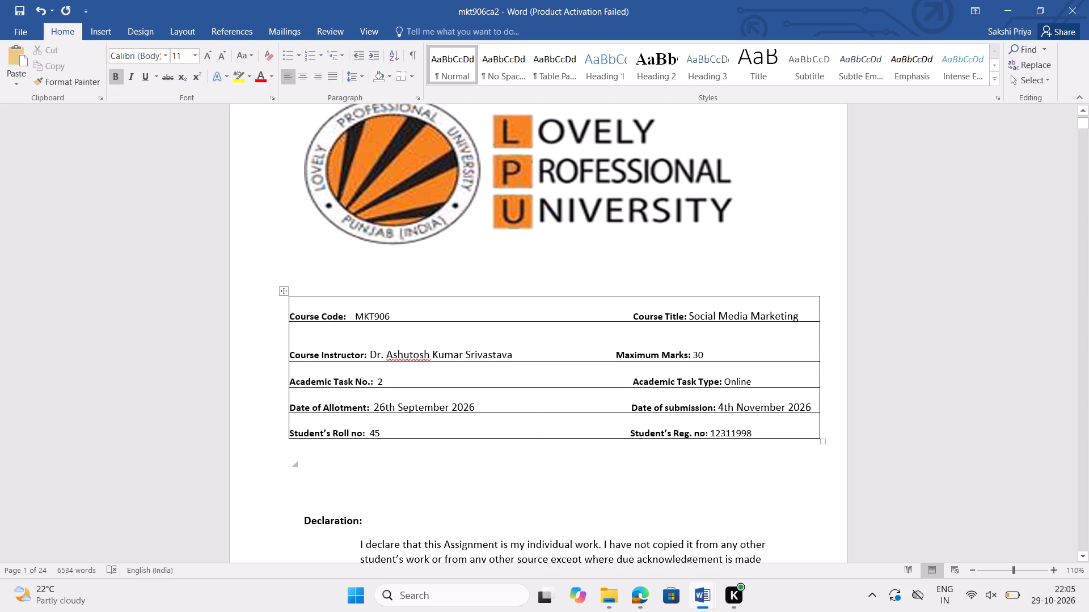
right_click(414, 355)
click(482, 390)
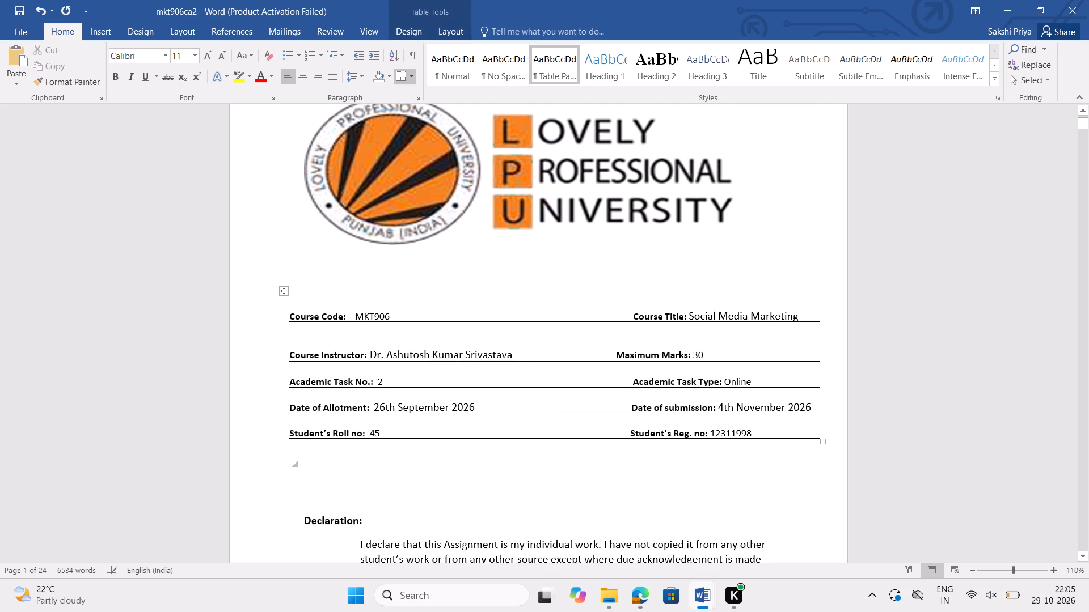
Review the layout from the details table and Declaration through to the Abstract page.
scroll(530, 473, down, 1)
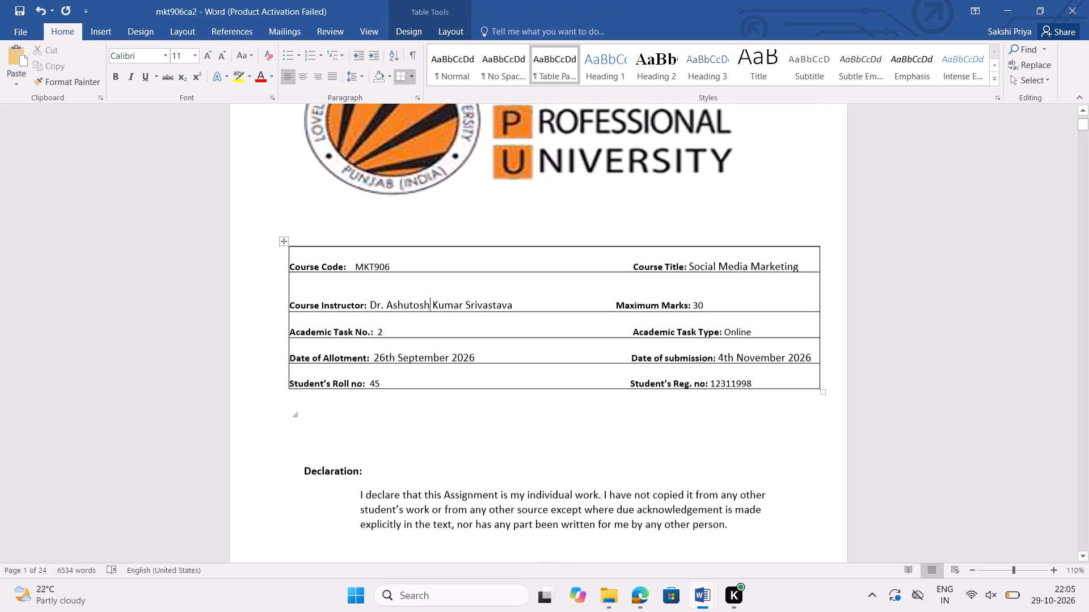
scroll(530, 473, down, 3)
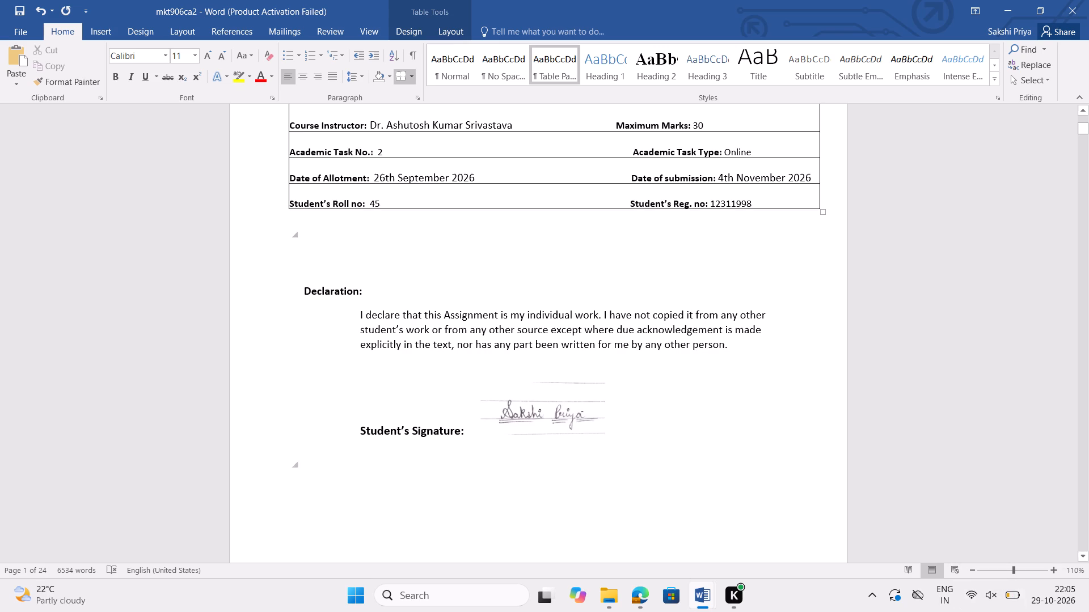
scroll(539, 423, down, 1)
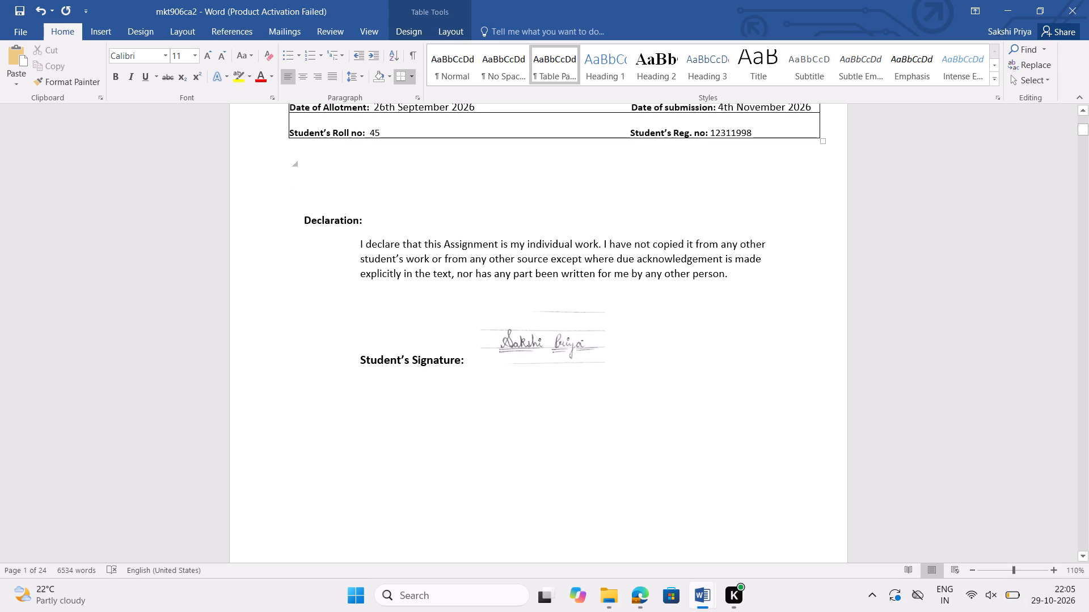
scroll(539, 423, down, 4)
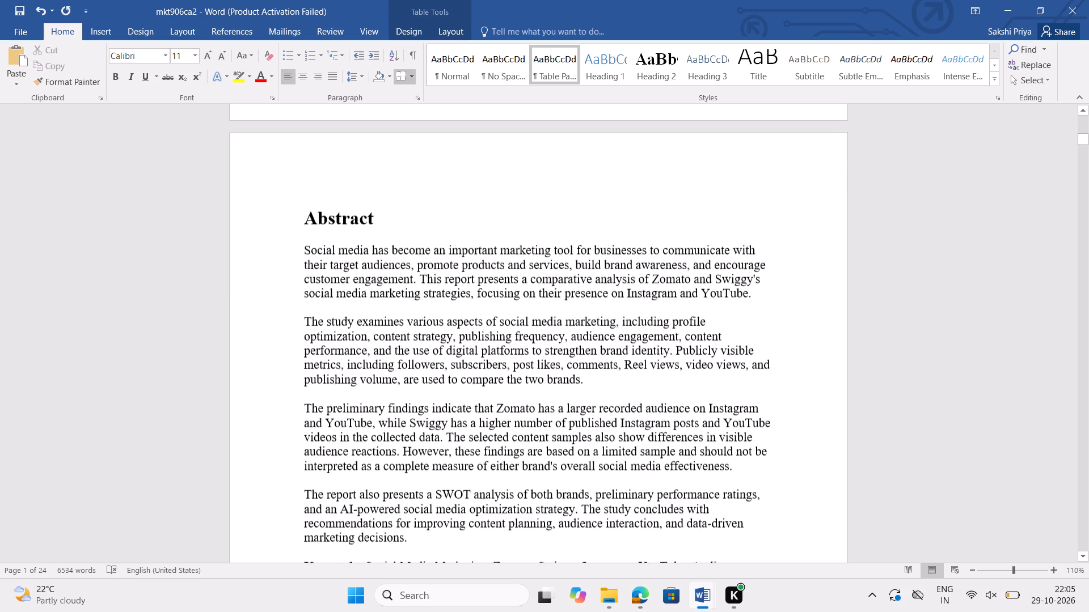
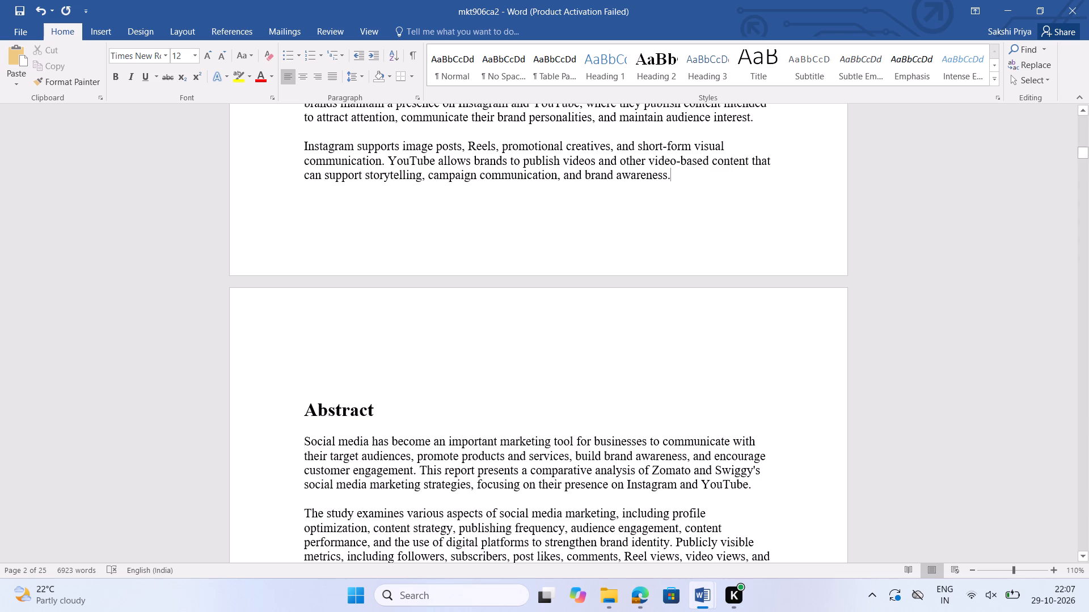
Paste the remaining Introduction paragraphs, from "Although both brands operate in the same industry", below the pasted Introduction and above the old Abstract.
key(BackSpace)
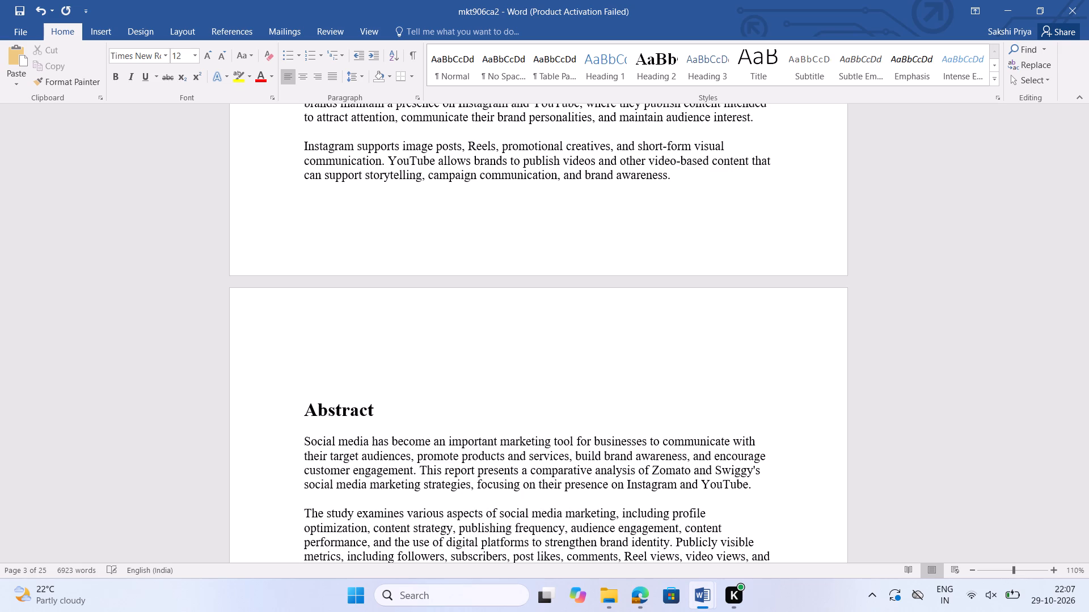
key(Return)
key(ctrl+v)
Delete the old black-headed Abstract section, including its heading, four paragraphs and Keywords line.
scroll(577, 231, down, 1)
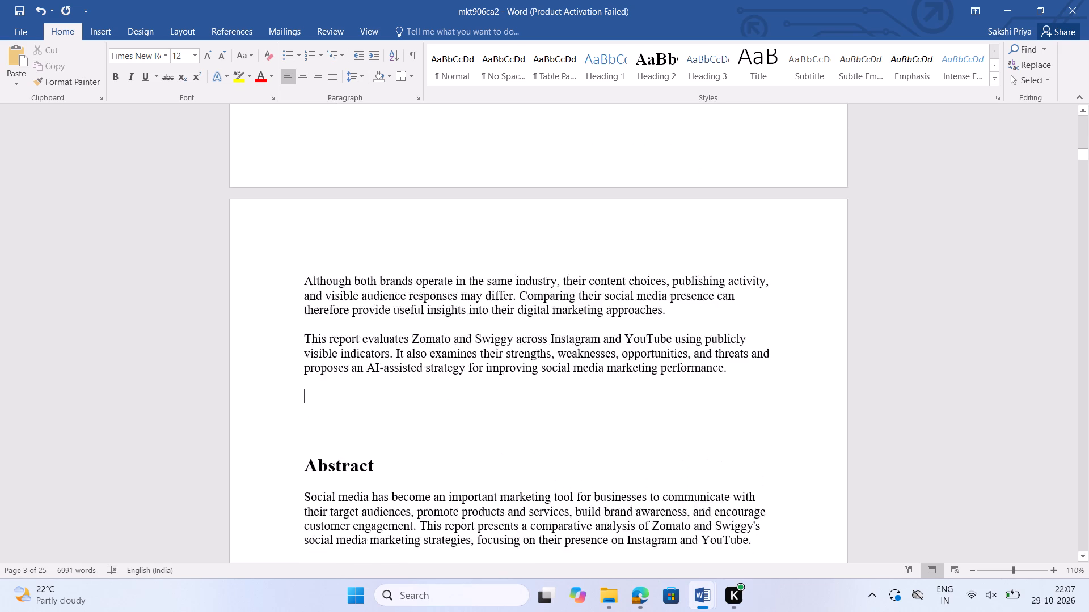
scroll(577, 231, down, 1)
scroll(506, 260, down, 1)
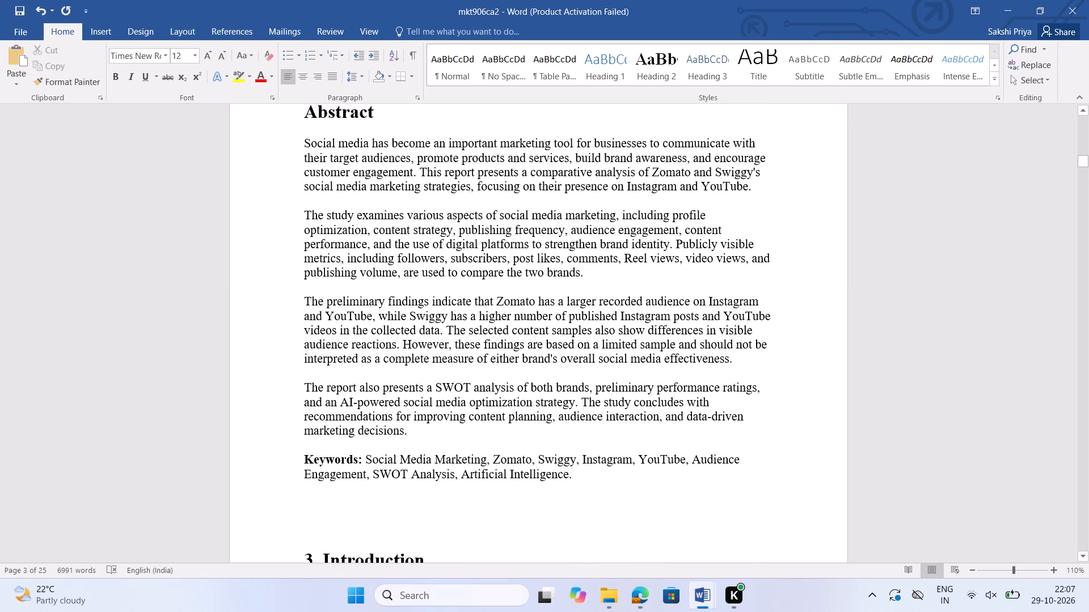
drag(585, 473, 269, 129)
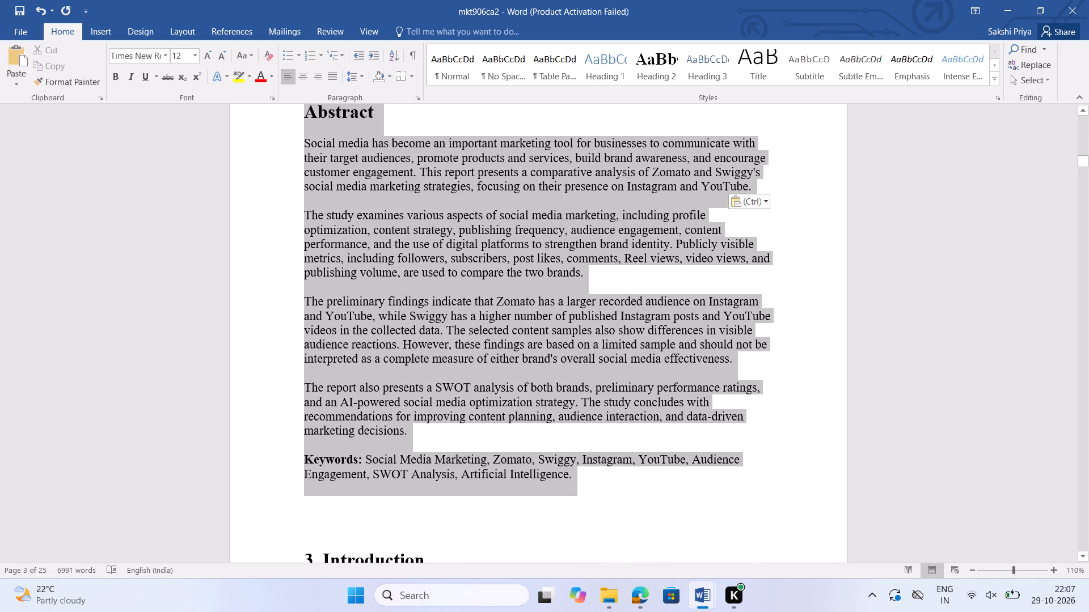
Delete the old Abstract section, from its heading through its Keywords line, above "3. Introduction".
drag(269, 129, 275, 122)
key(BackSpace)
scroll(406, 267, down, 1)
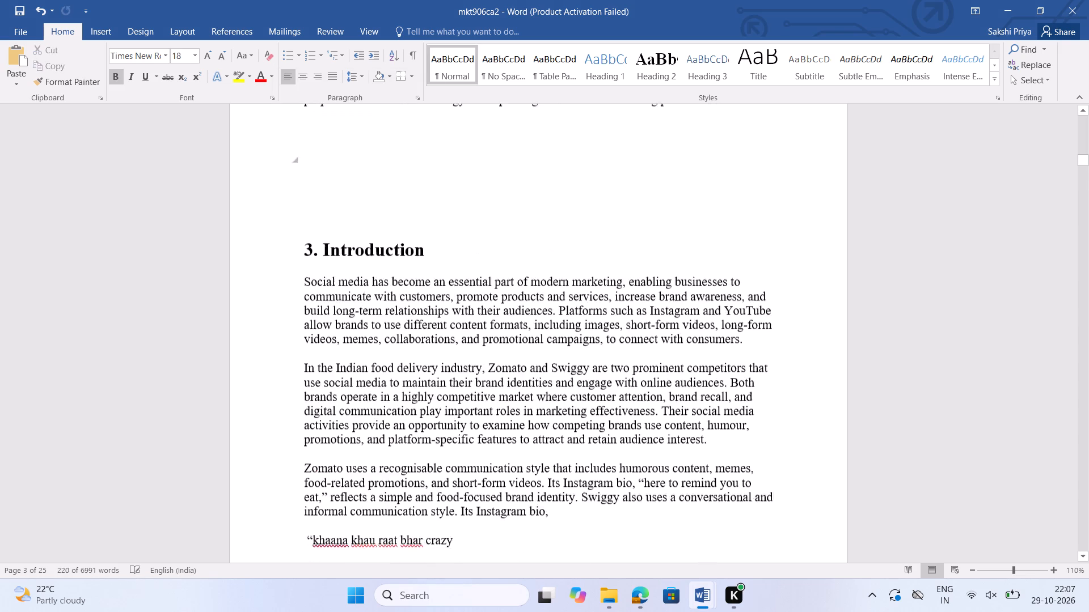
Look over the old "3. Introduction" and the start of "4. Objectives of the Study", and return to the newly pasted Abstract.
scroll(406, 267, down, 3)
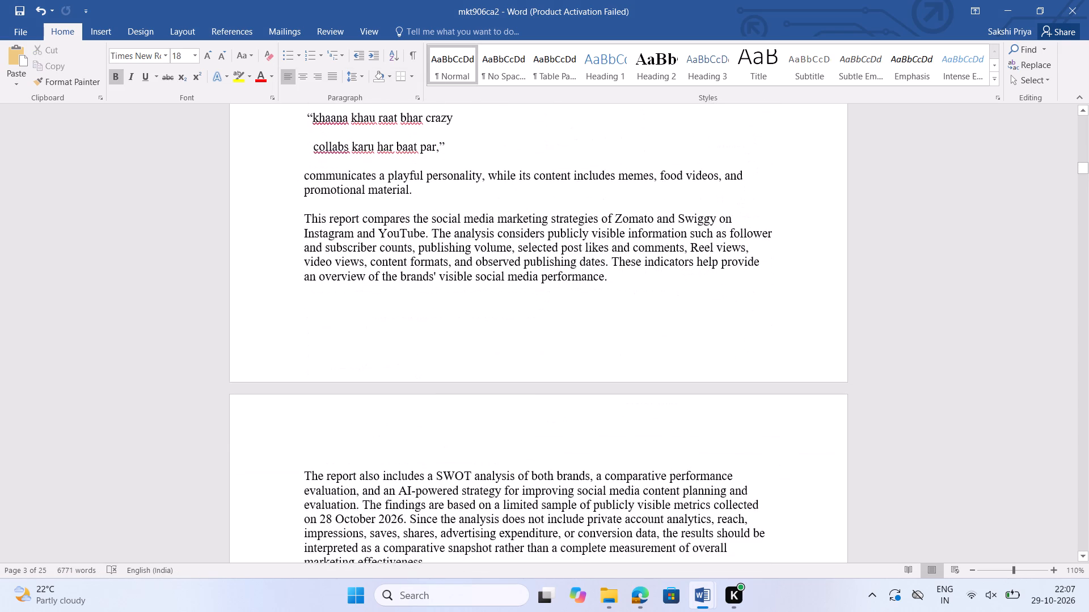
scroll(406, 267, down, 1)
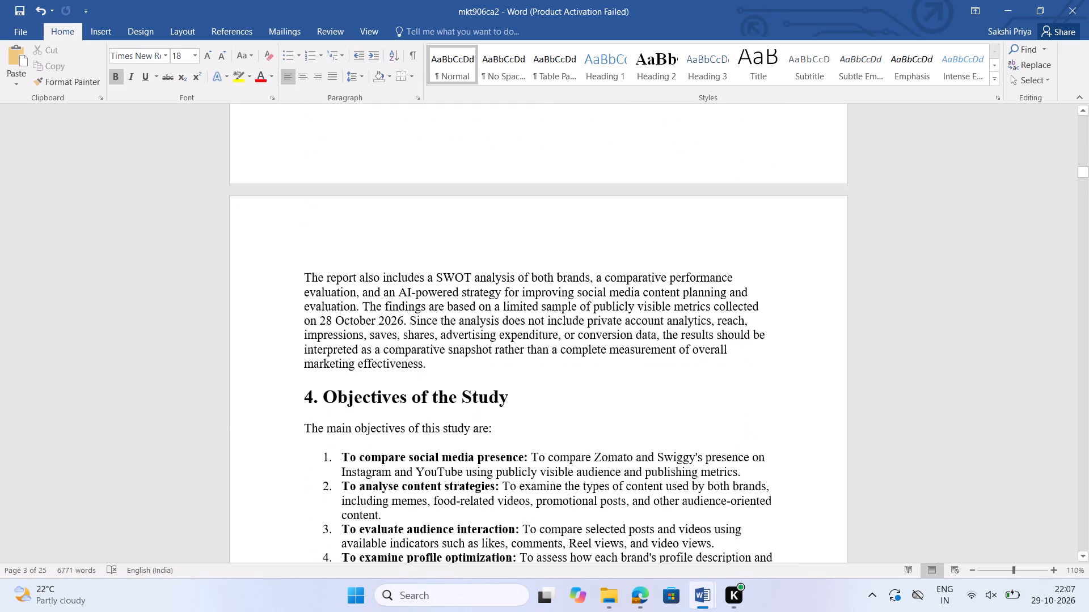
scroll(441, 331, up, 6)
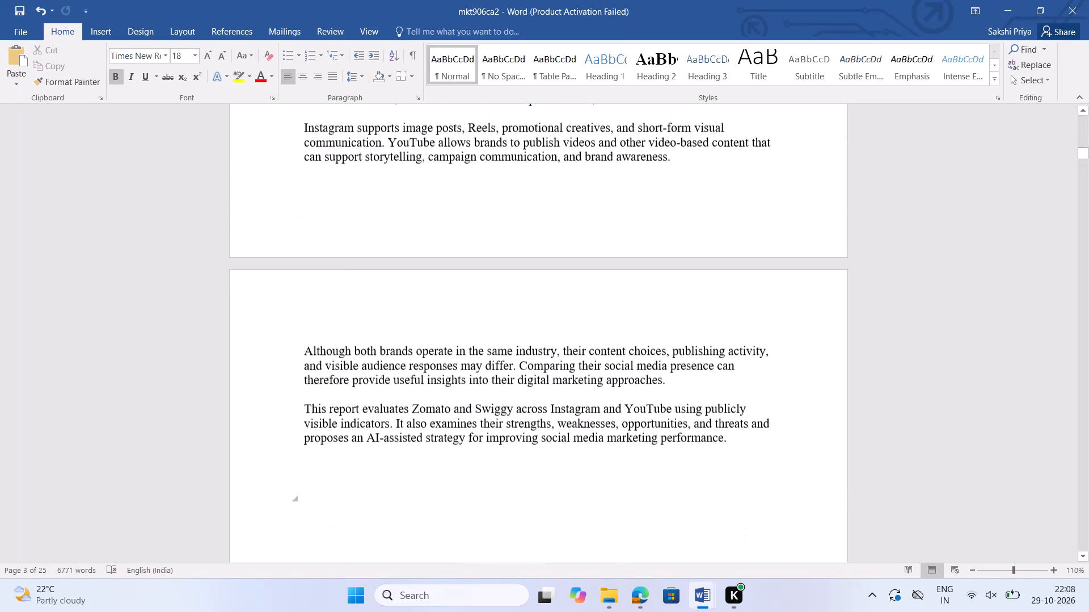
scroll(441, 331, up, 4)
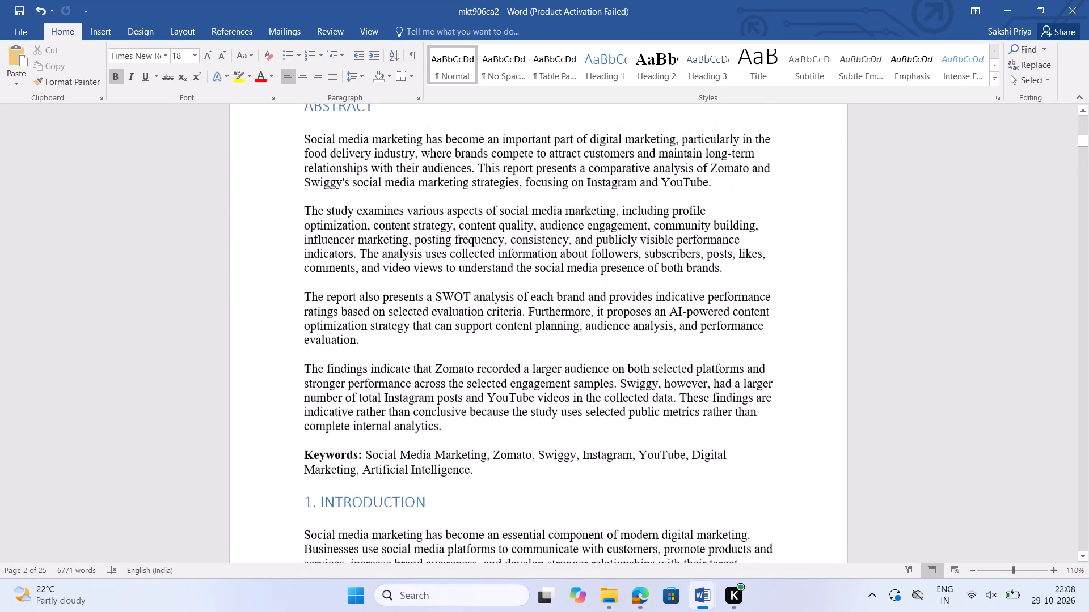
scroll(441, 331, up, 1)
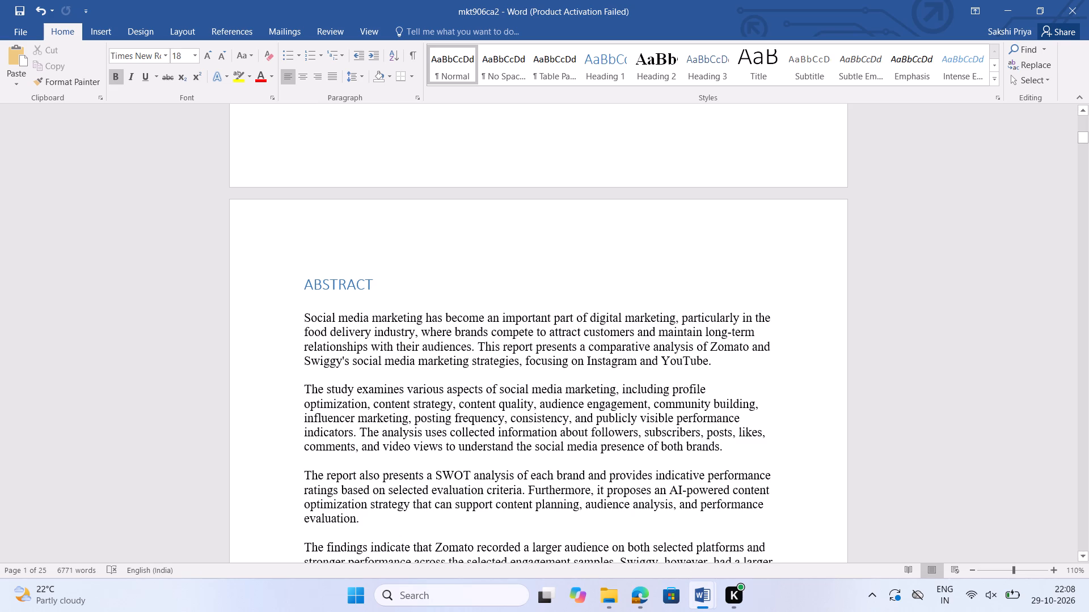
Read the pasted Abstract, Keywords and "1. INTRODUCTION" through to where the old "3. Introduction" begins.
scroll(509, 481, down, 1)
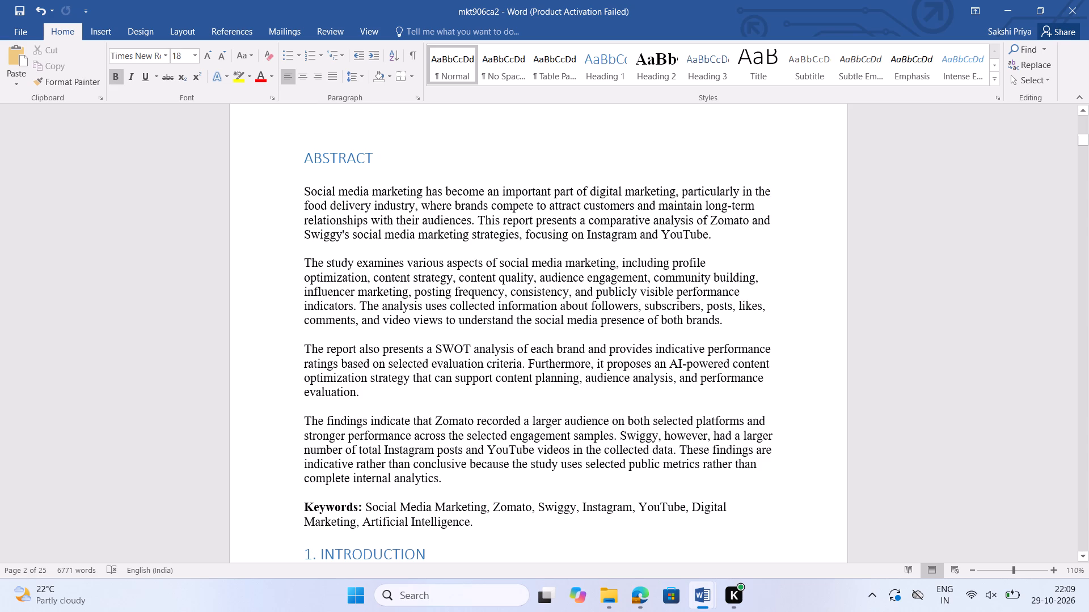
scroll(505, 388, down, 2)
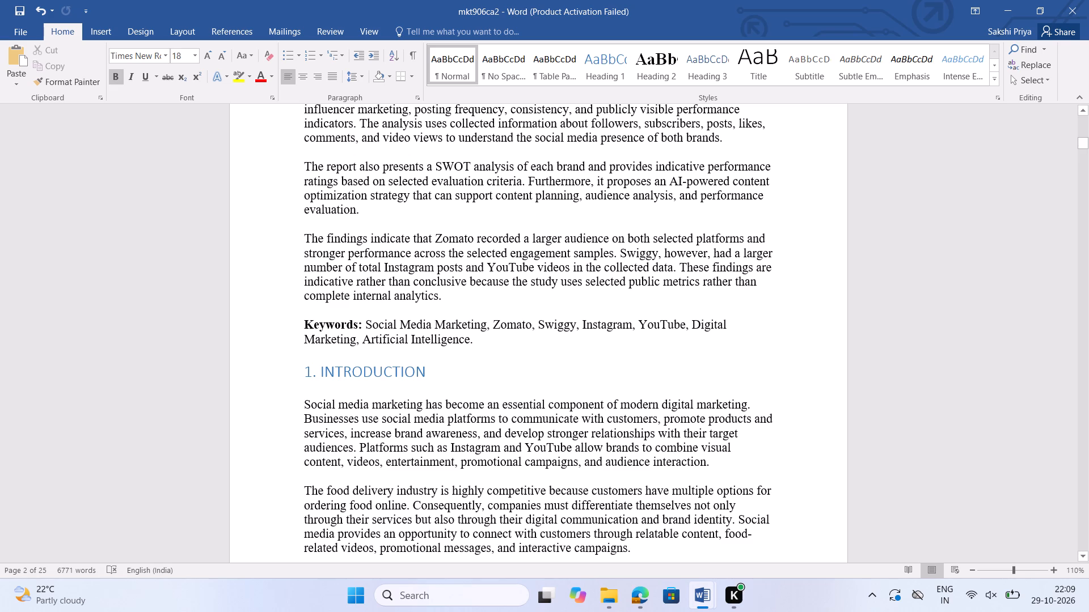
scroll(524, 335, down, 1)
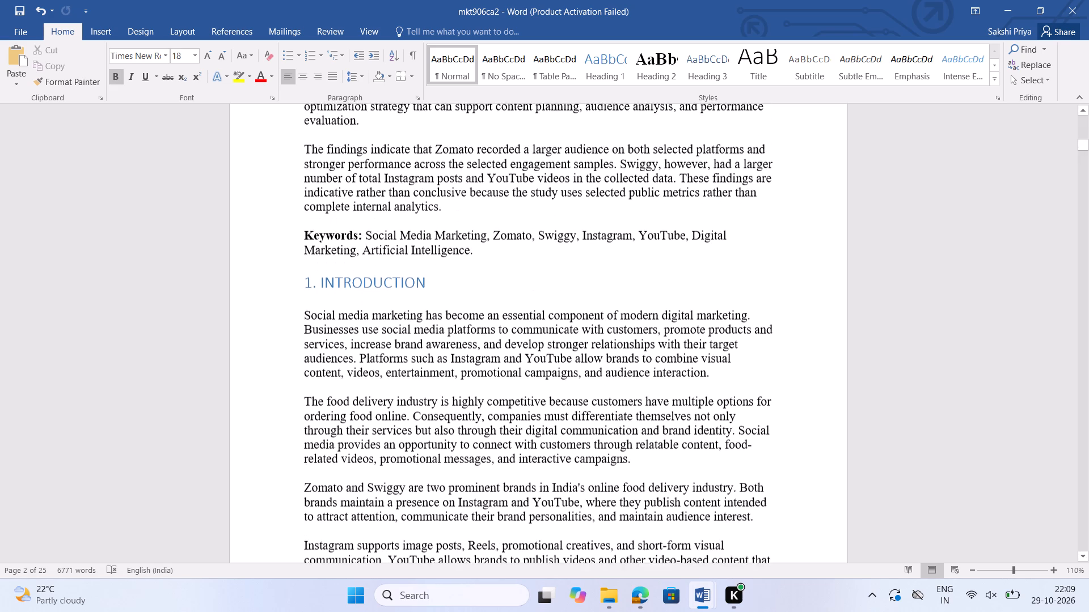
scroll(524, 335, down, 1)
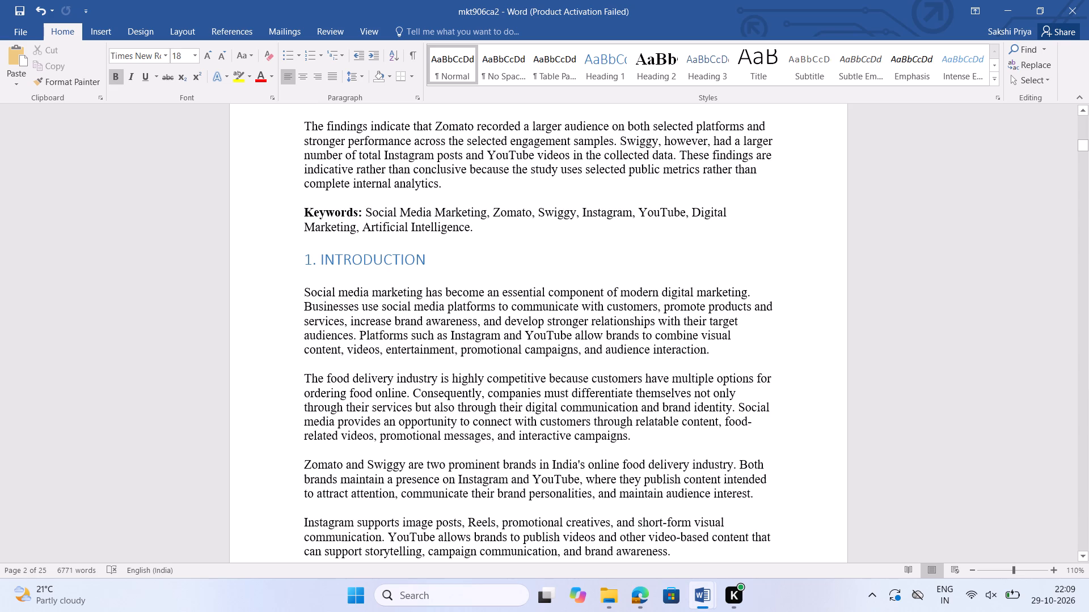
scroll(584, 339, down, 1)
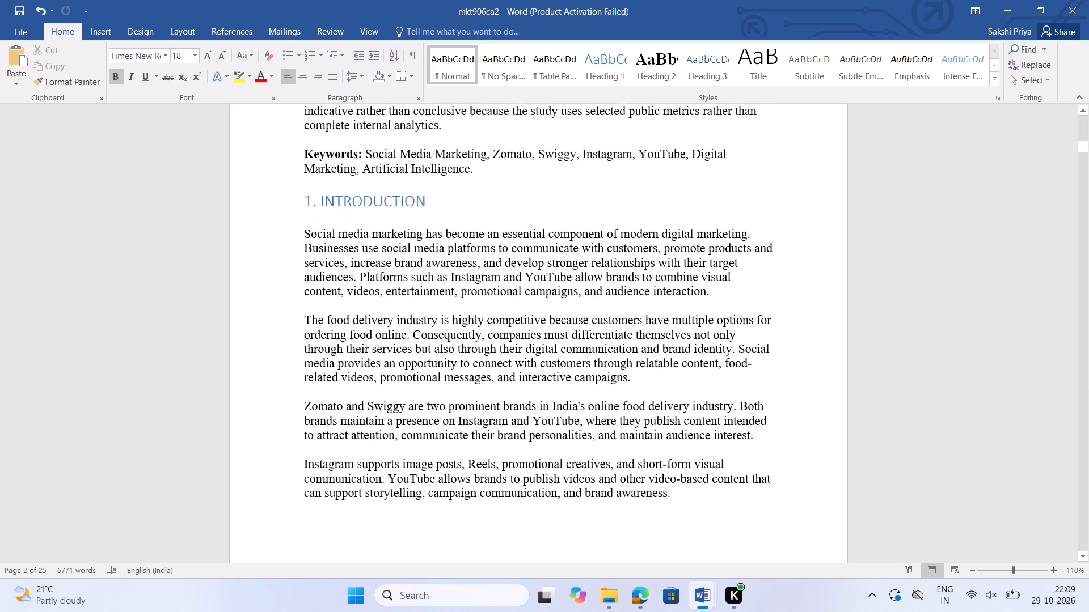
scroll(584, 339, down, 1)
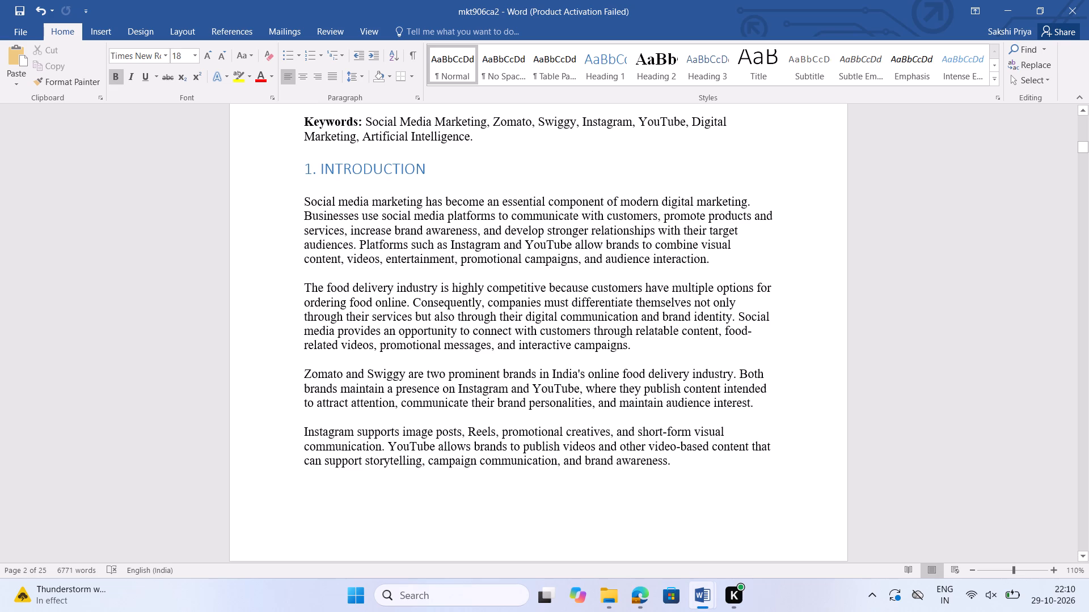
scroll(641, 476, down, 4)
scroll(641, 476, up, 1)
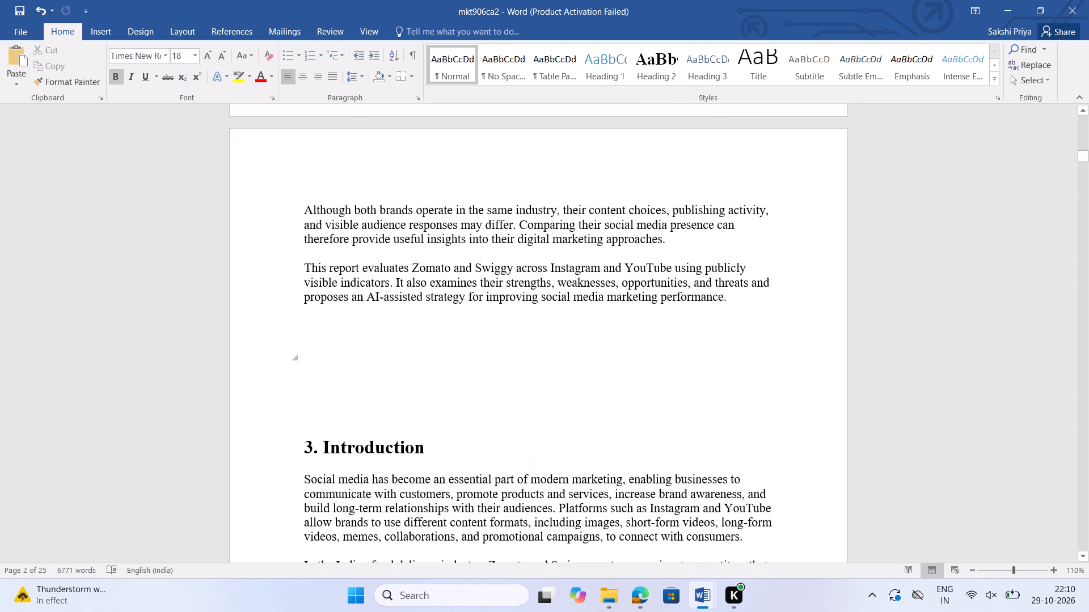
scroll(641, 476, up, 2)
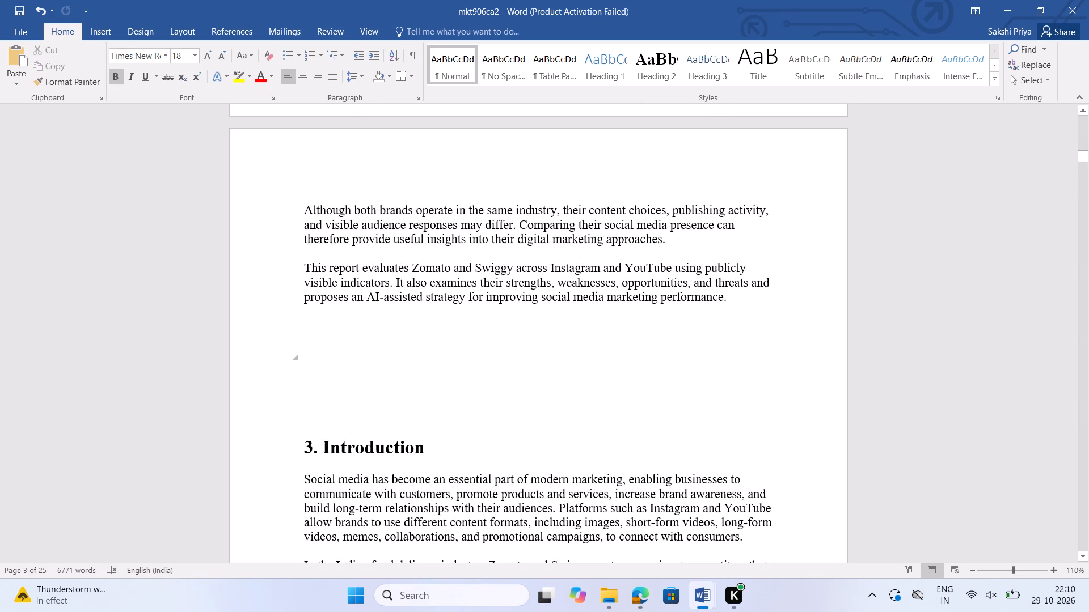
scroll(641, 476, up, 1)
Review the pasted Abstract and Introduction in the report, down to the gap above the old "3. Introduction" heading.
scroll(641, 476, up, 3)
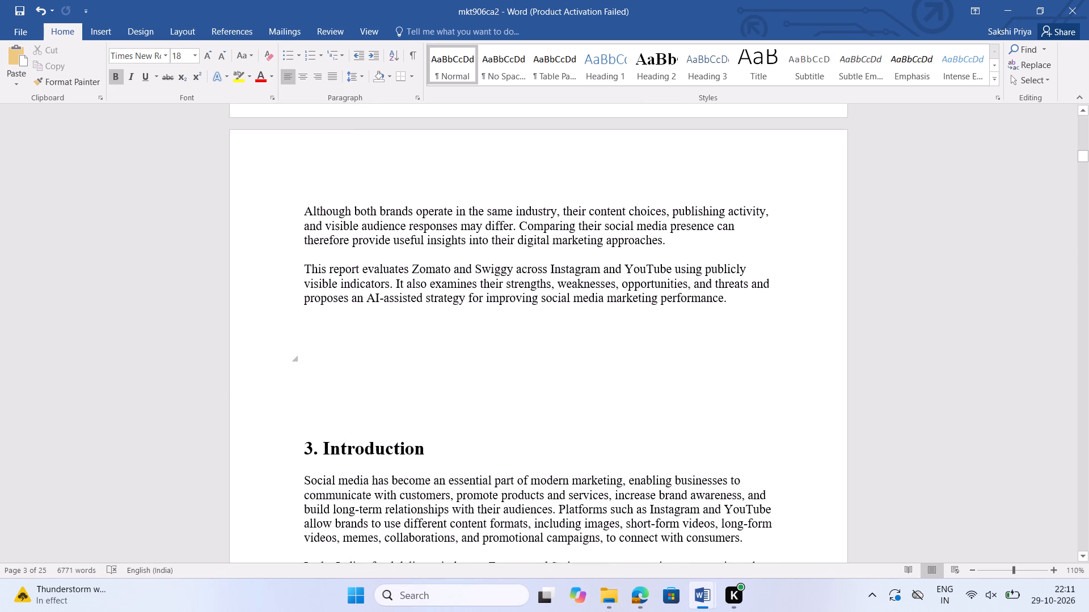
scroll(641, 476, up, 4)
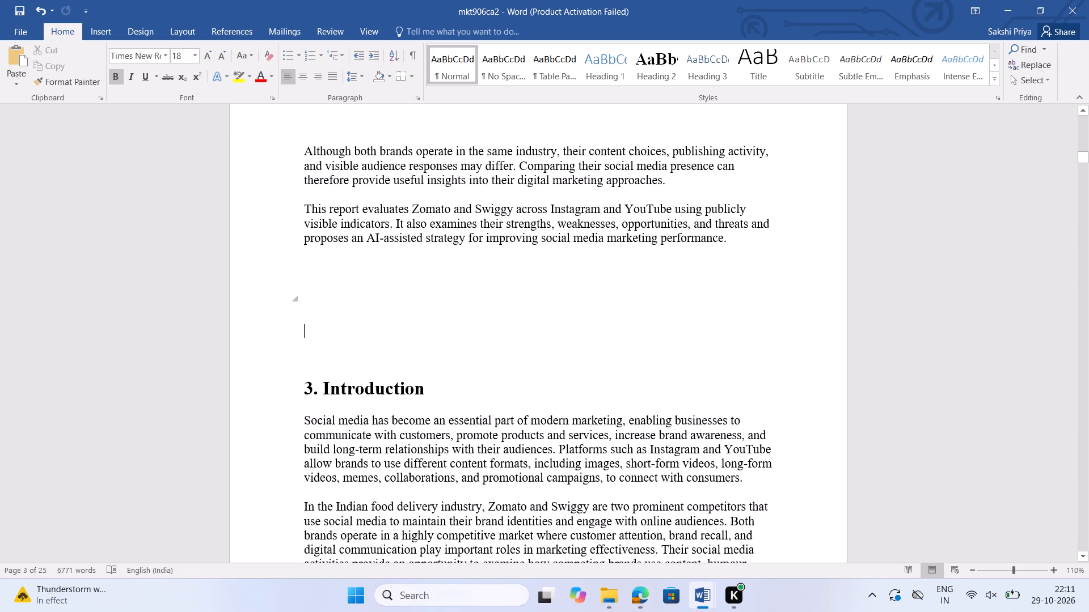
scroll(641, 476, up, 1)
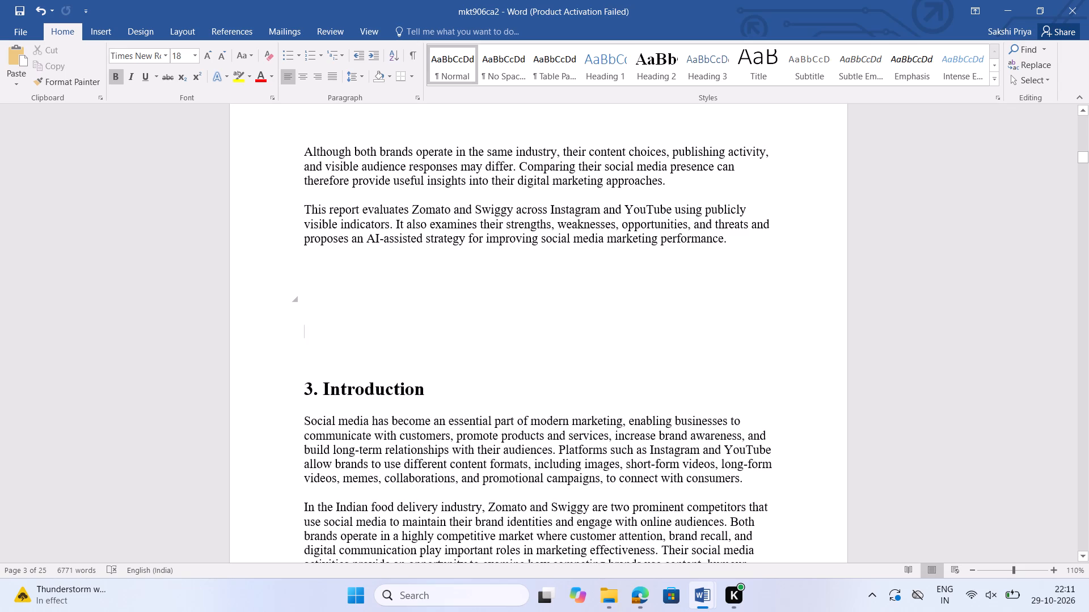
scroll(641, 476, up, 2)
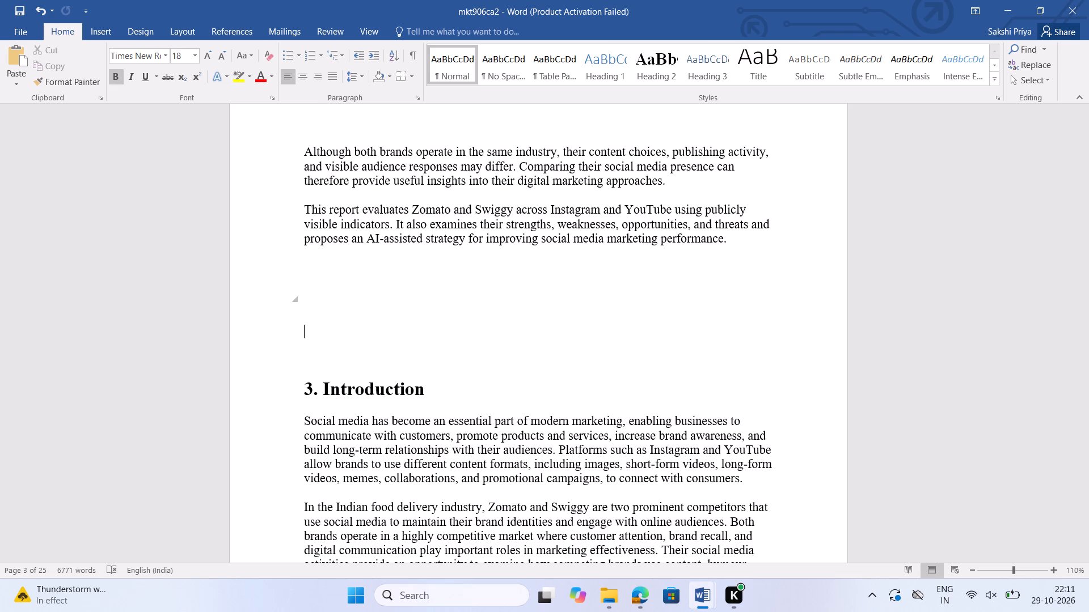
scroll(641, 476, up, 1)
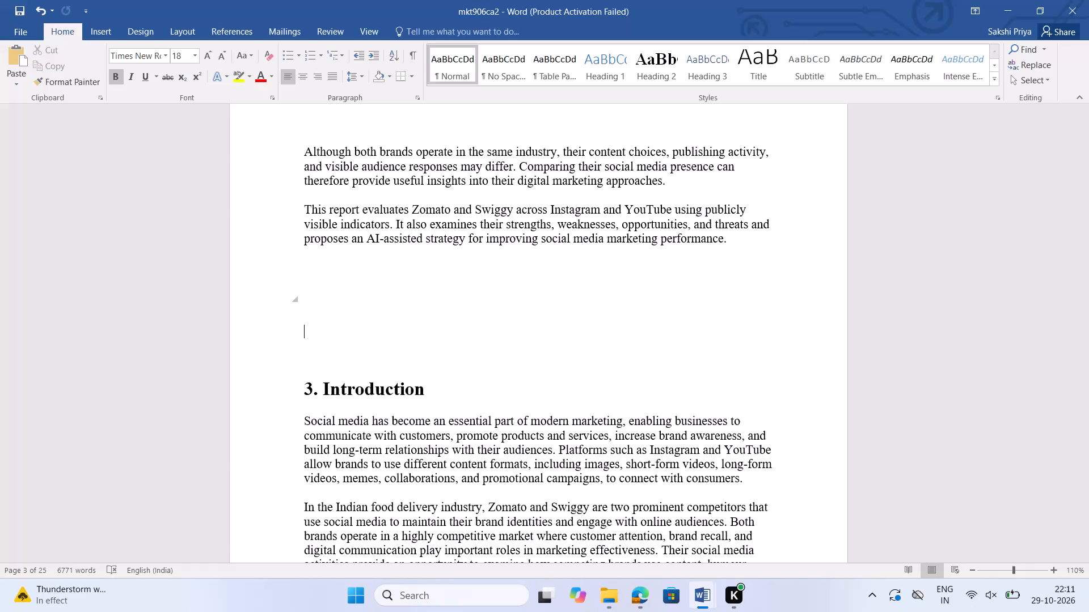
scroll(641, 476, up, 1)
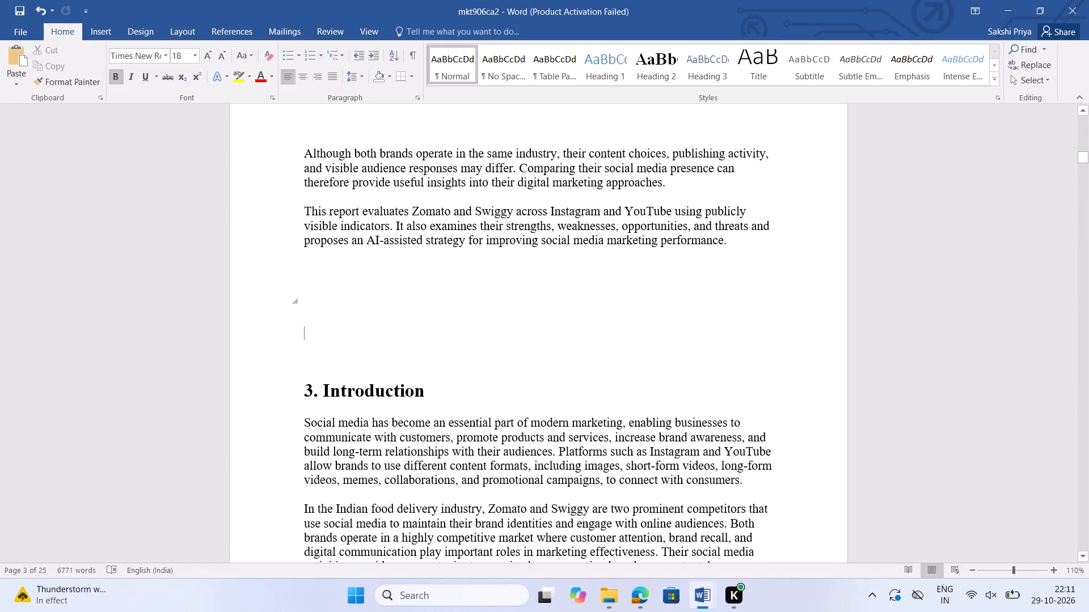
scroll(641, 476, up, 2)
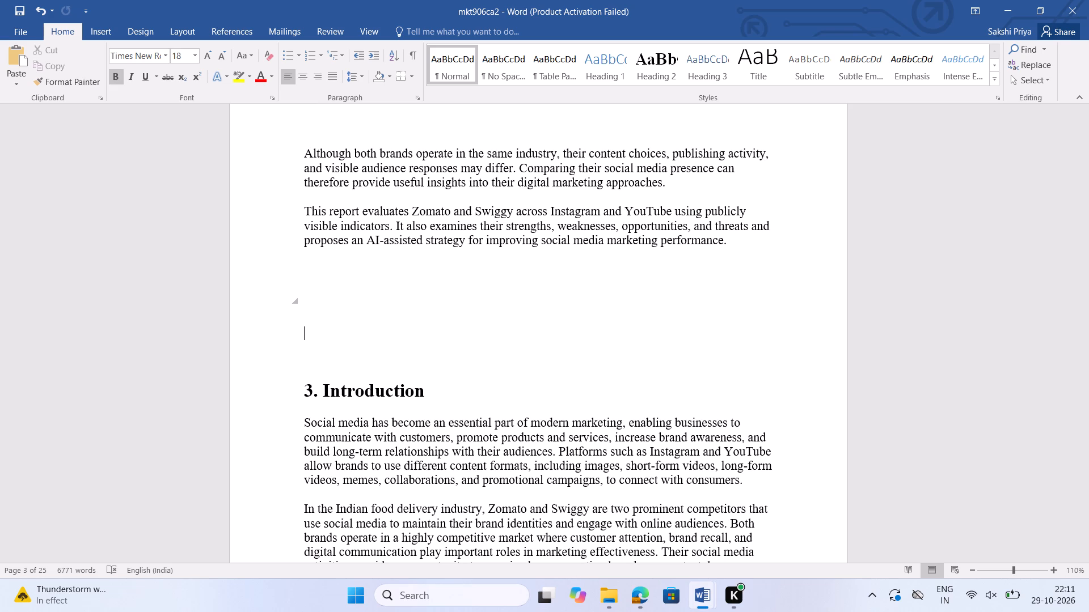
scroll(641, 476, up, 1)
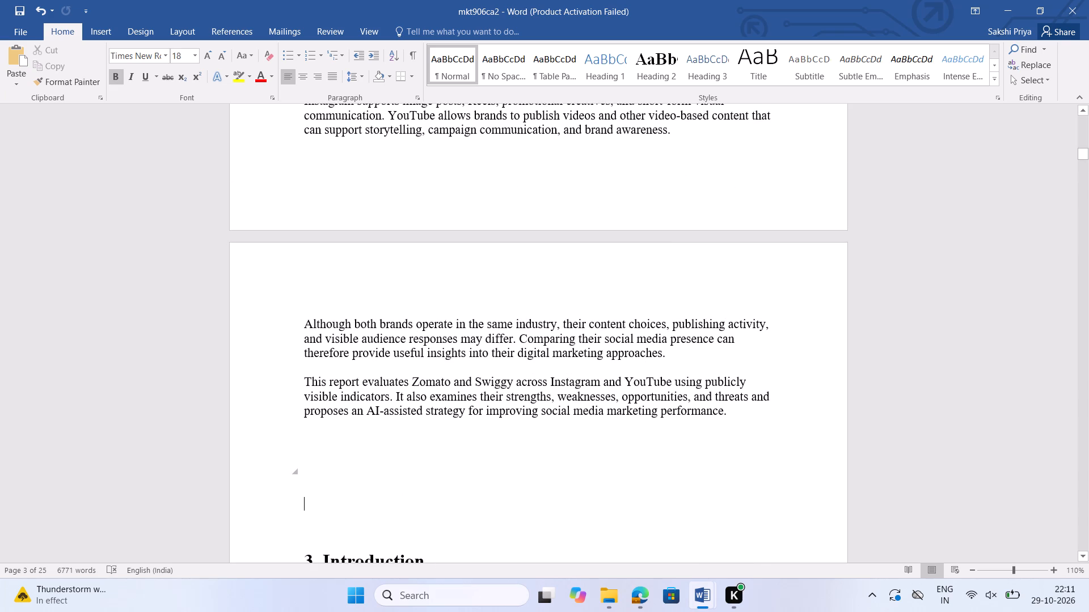
scroll(641, 476, up, 2)
scroll(641, 476, down, 1)
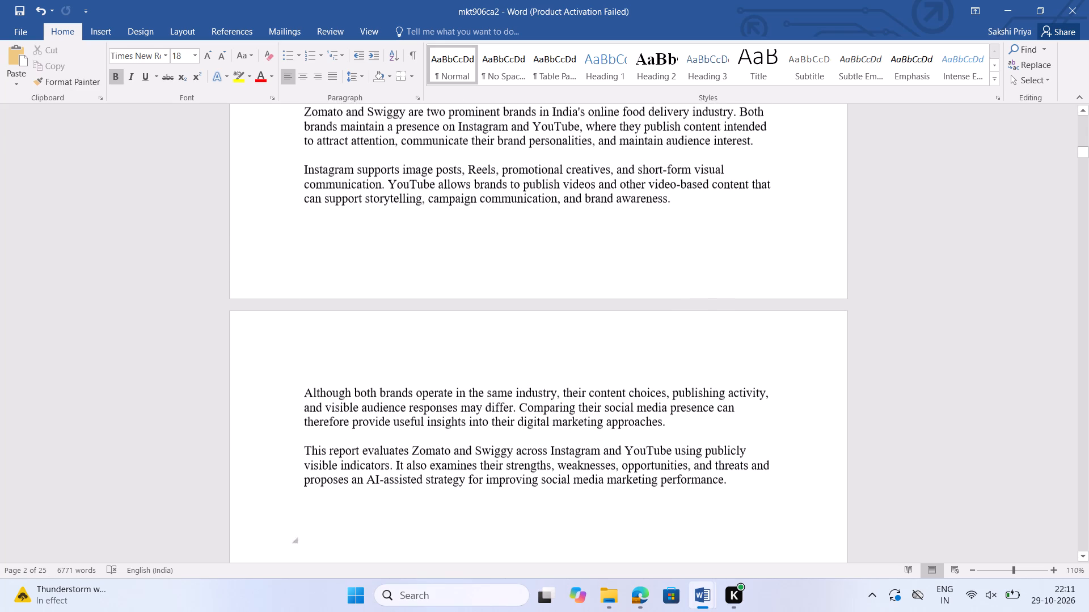
scroll(641, 476, down, 1)
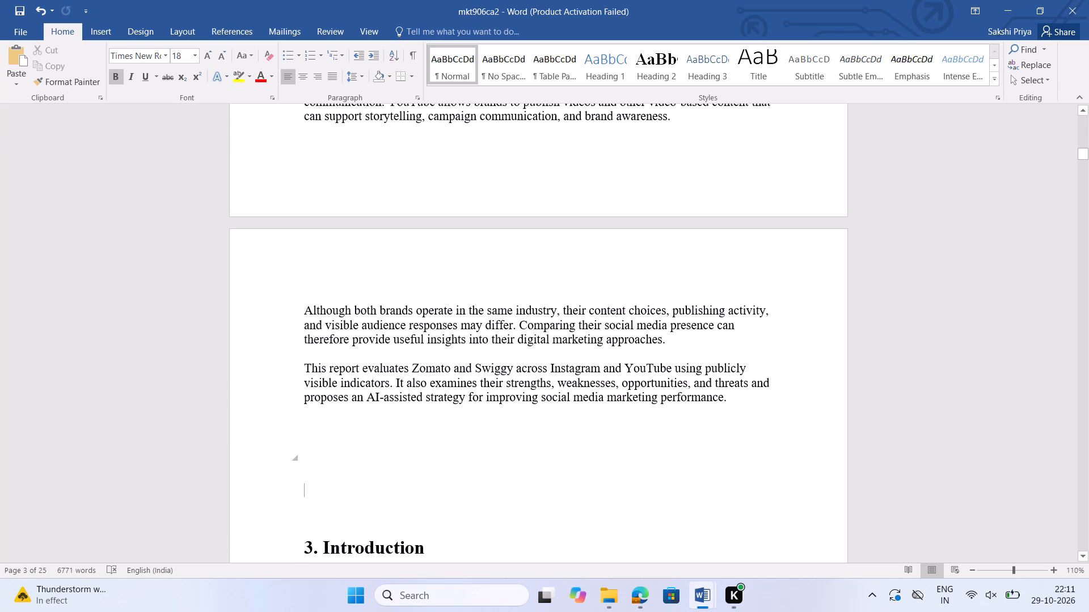
scroll(641, 476, down, 1)
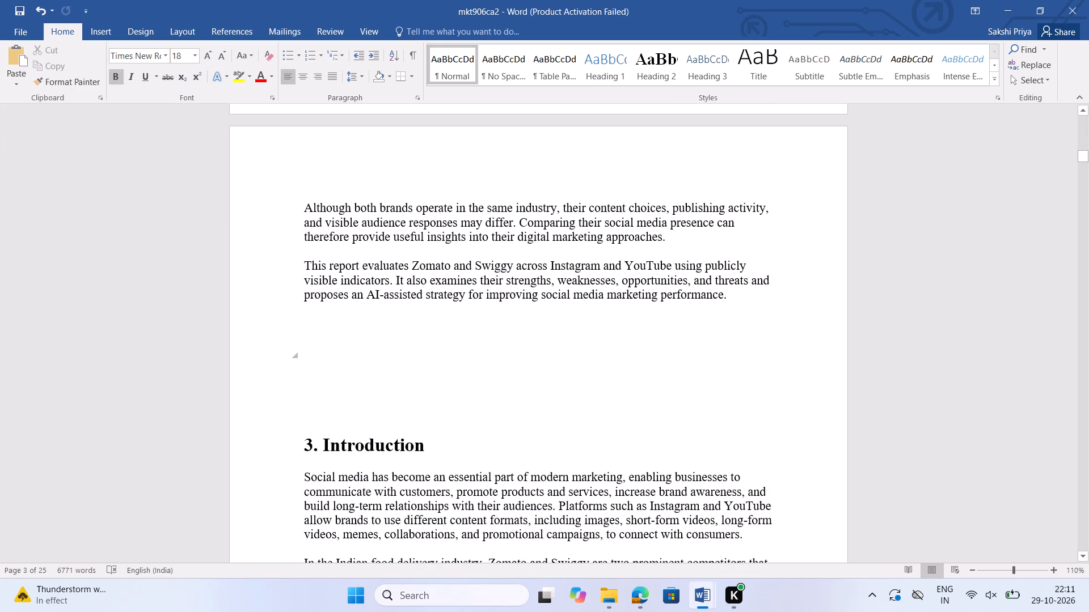
scroll(641, 476, down, 1)
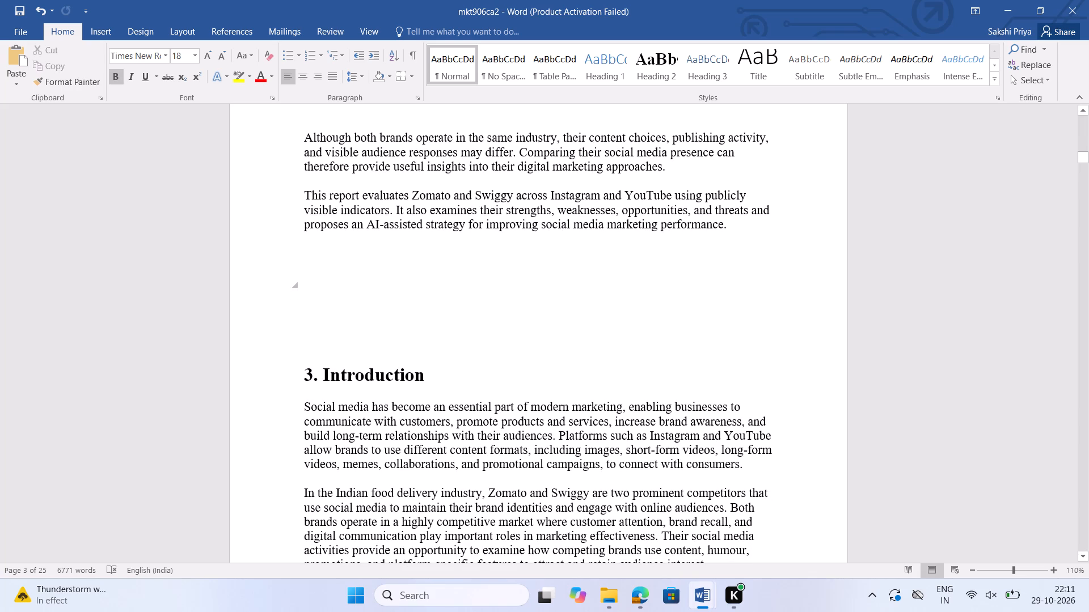
scroll(641, 476, down, 1)
scroll(641, 476, up, 3)
scroll(641, 476, down, 1)
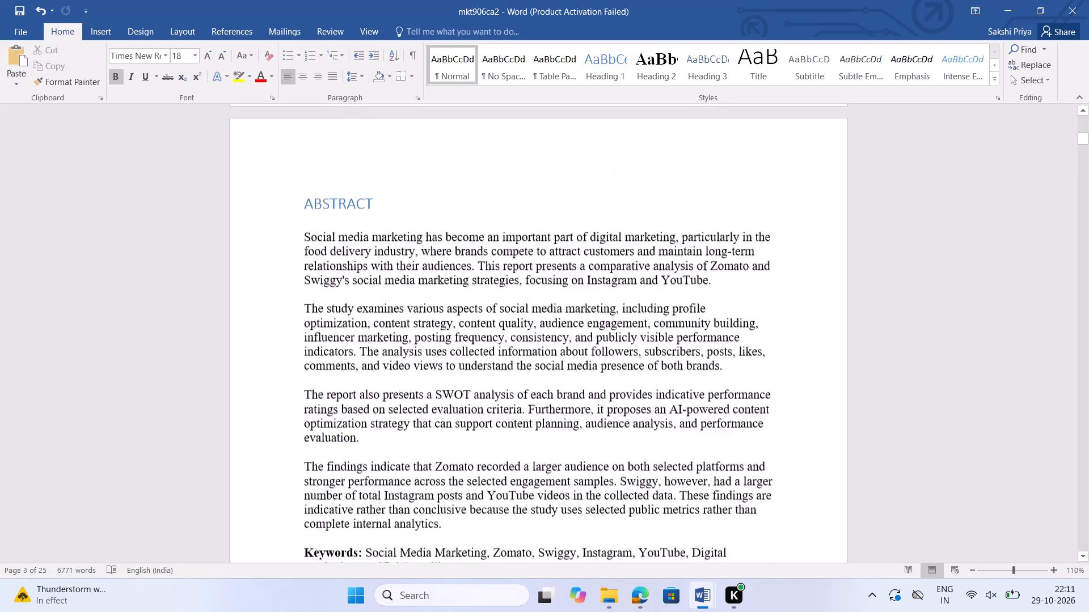
scroll(641, 476, down, 1)
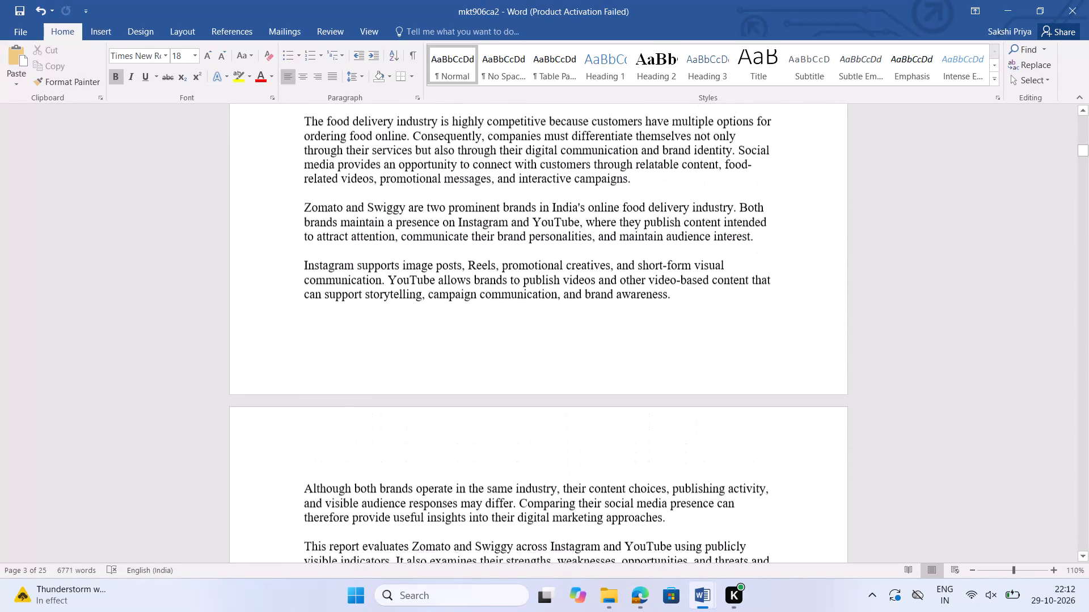
scroll(641, 476, down, 3)
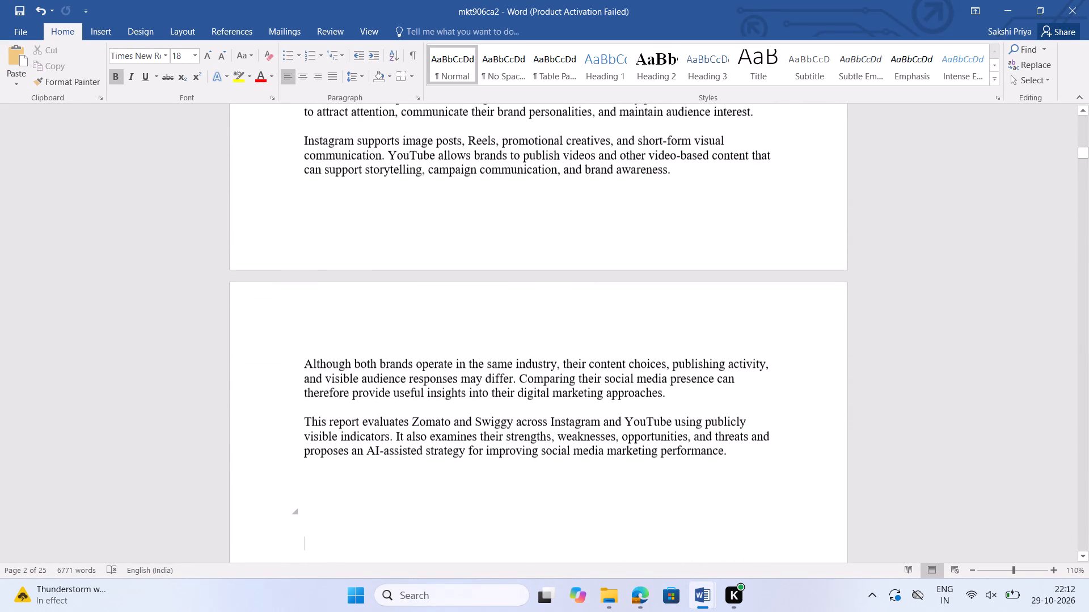
scroll(641, 476, down, 1)
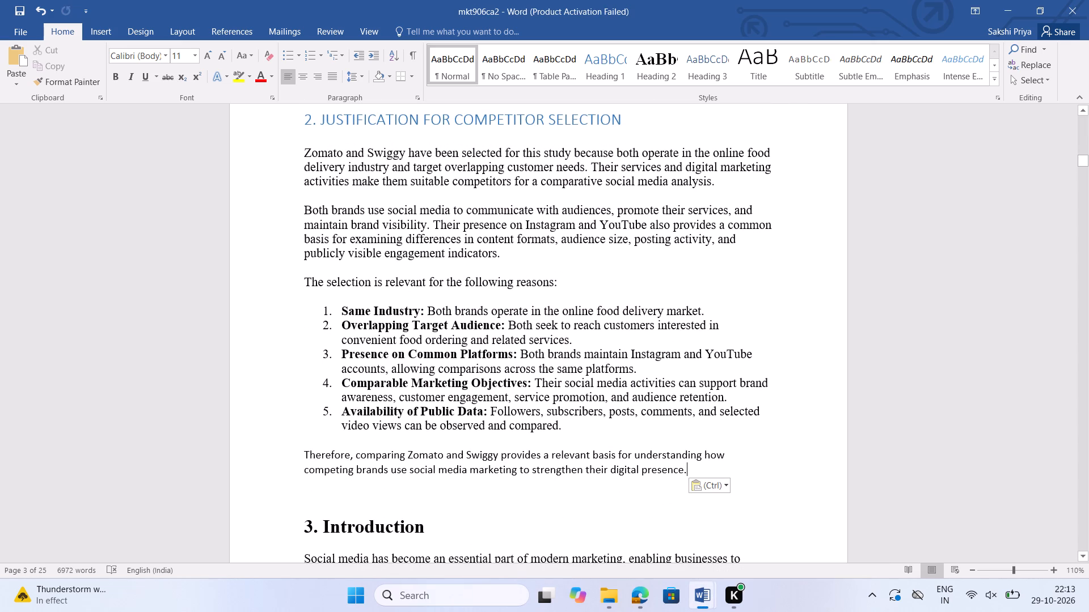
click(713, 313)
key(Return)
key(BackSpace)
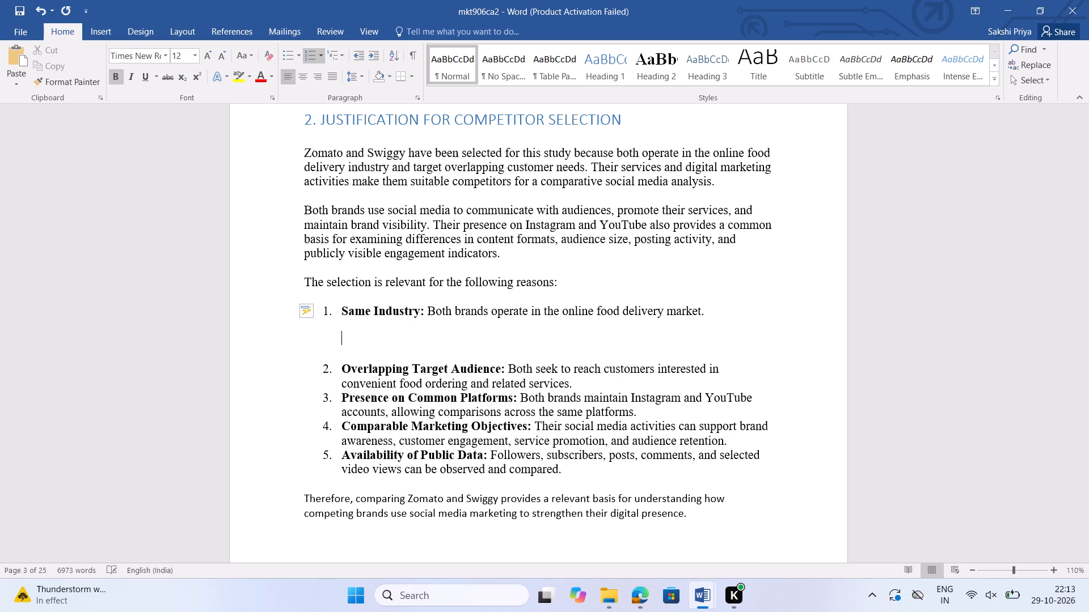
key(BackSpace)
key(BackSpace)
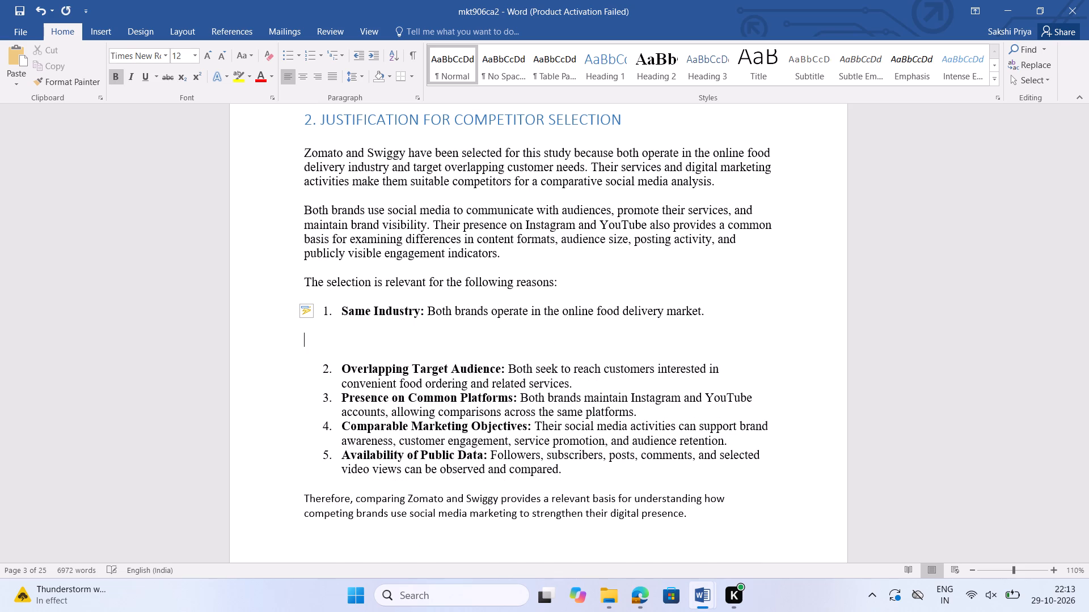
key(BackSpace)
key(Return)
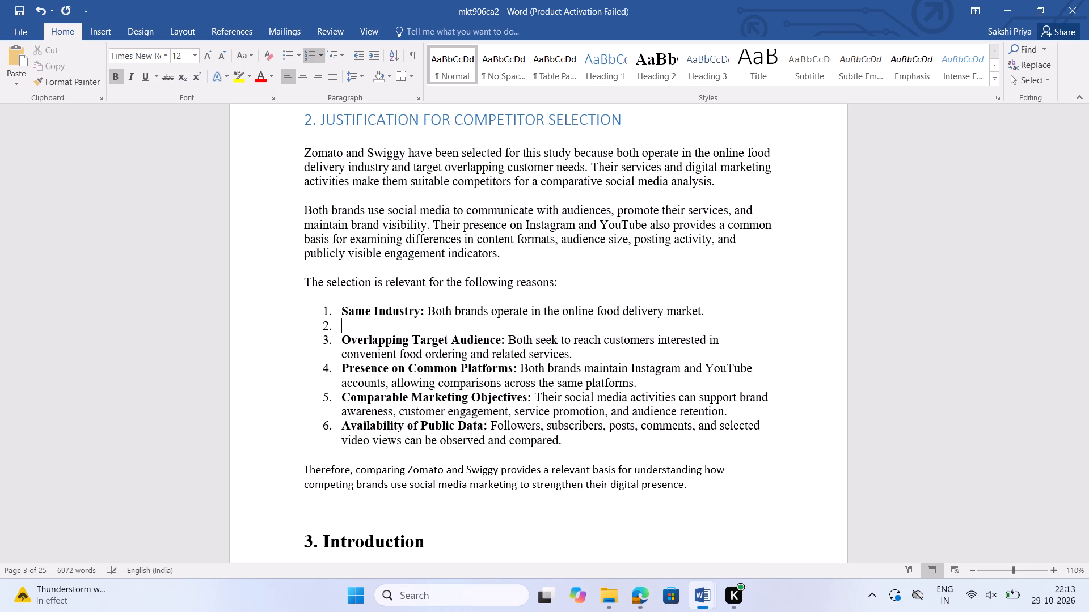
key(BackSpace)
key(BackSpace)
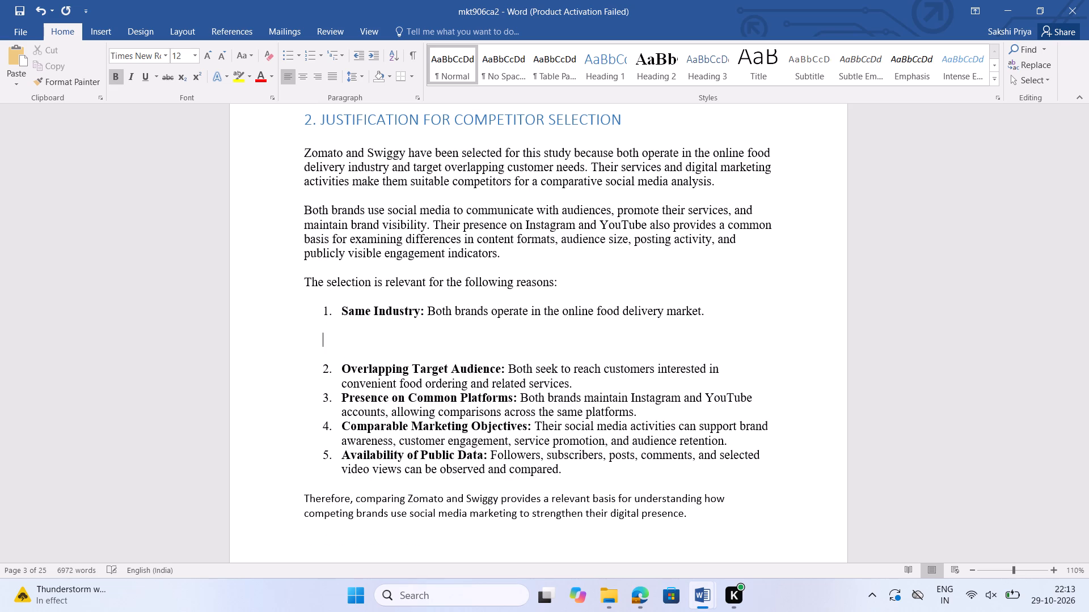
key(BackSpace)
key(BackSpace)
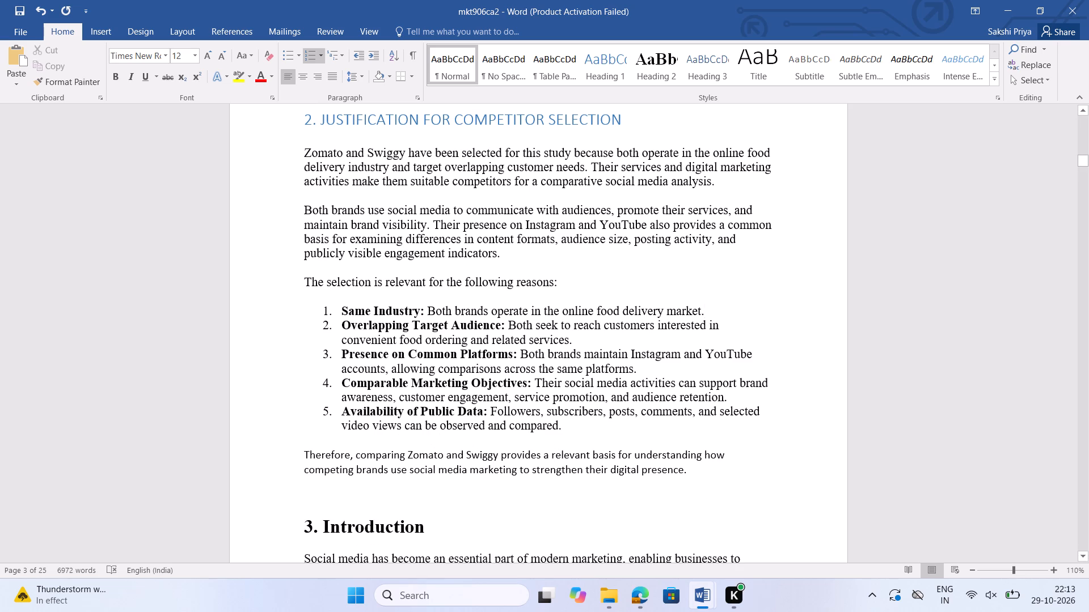
Review the pasted "2. Justification for Competitor Selection" section and its surroundings, from the end of the new Introduction to the old "3. Introduction".
scroll(423, 313, up, 1)
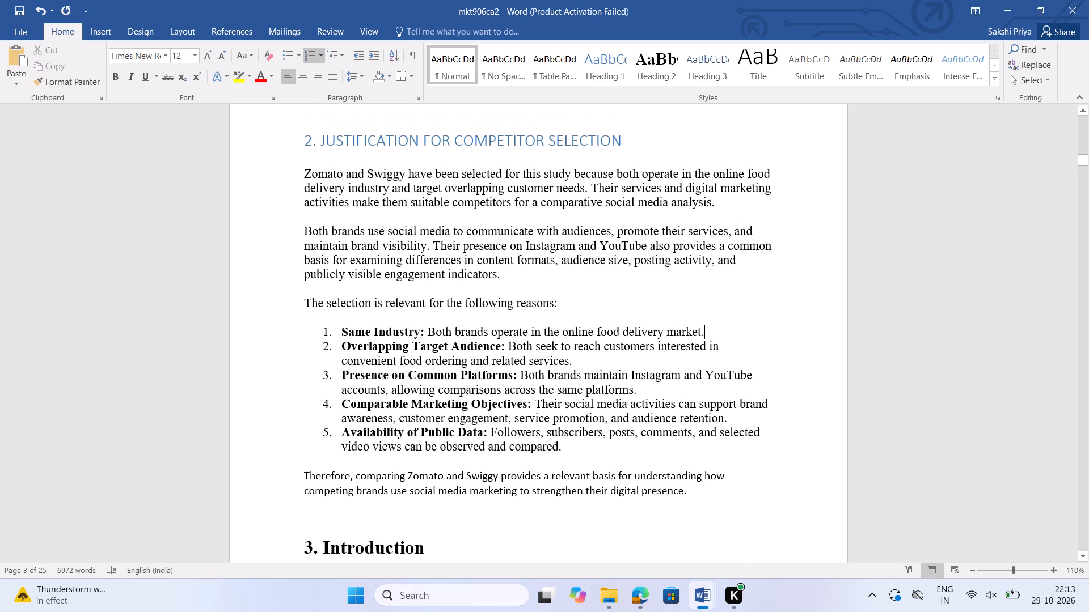
scroll(423, 313, up, 1)
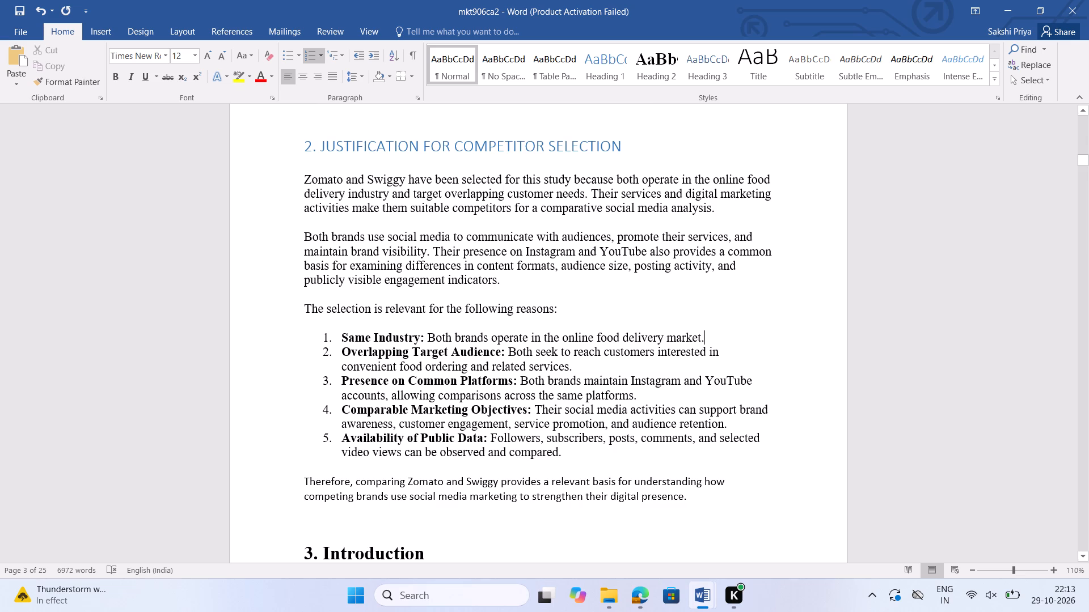
scroll(424, 181, up, 1)
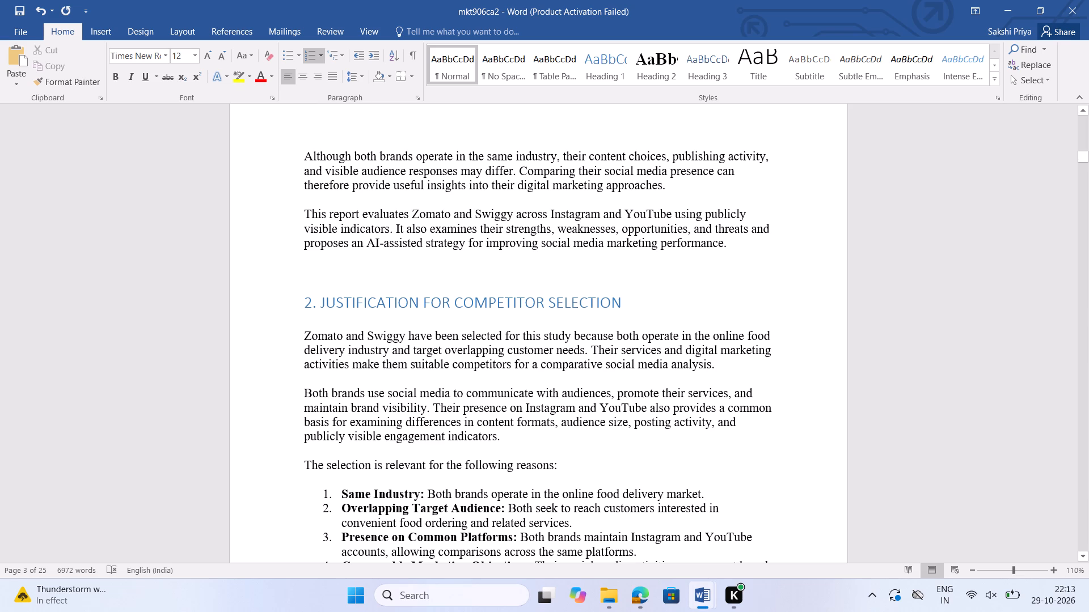
scroll(395, 381, down, 1)
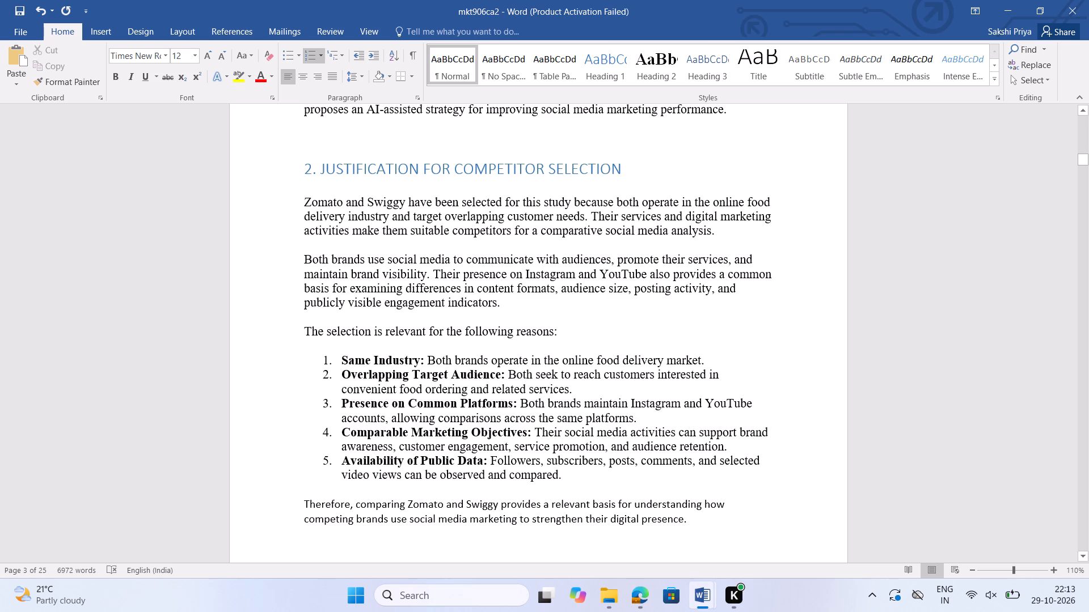
scroll(484, 333, down, 1)
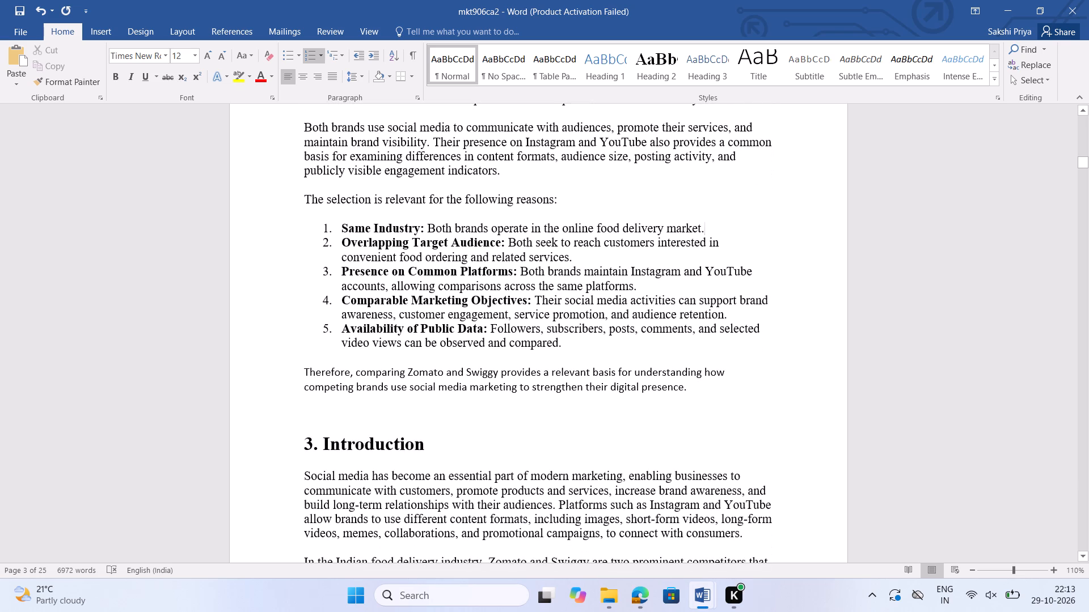
scroll(484, 333, down, 2)
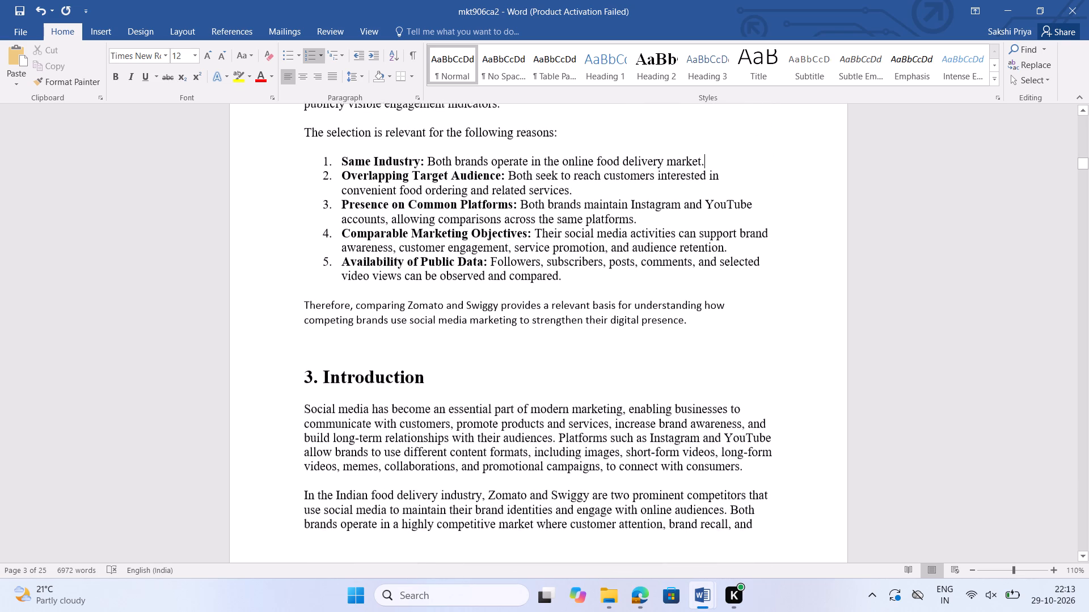
scroll(484, 333, down, 1)
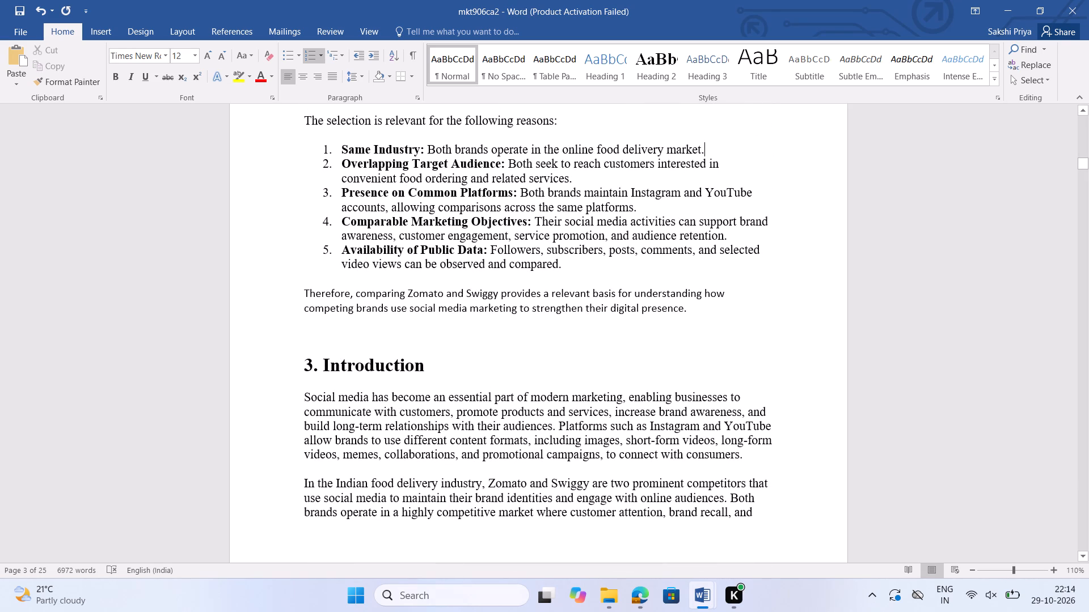
scroll(484, 333, down, 1)
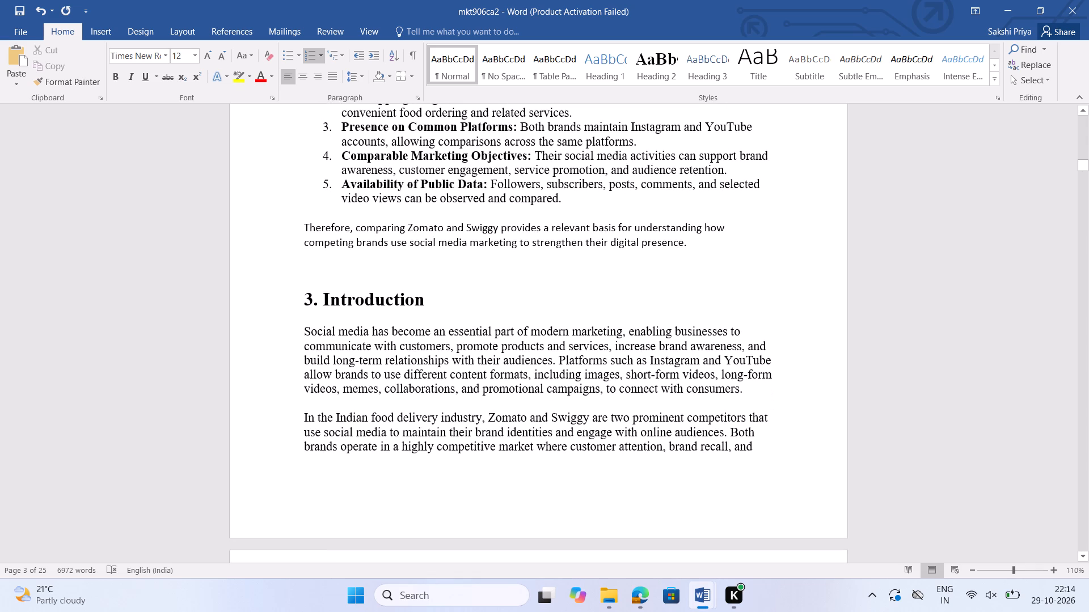
scroll(484, 333, up, 1)
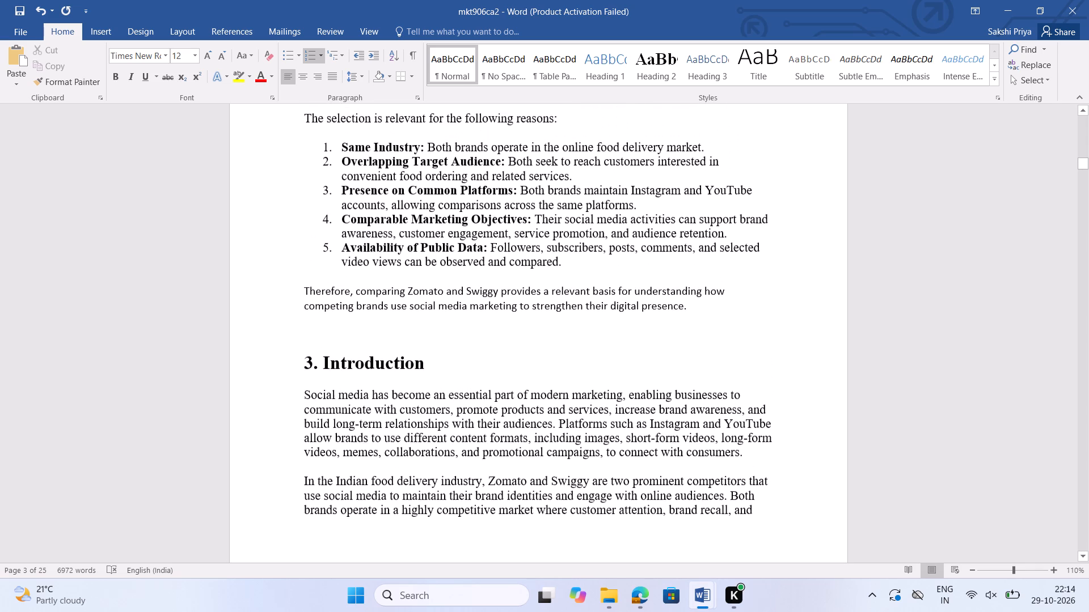
scroll(484, 333, up, 4)
scroll(476, 336, down, 1)
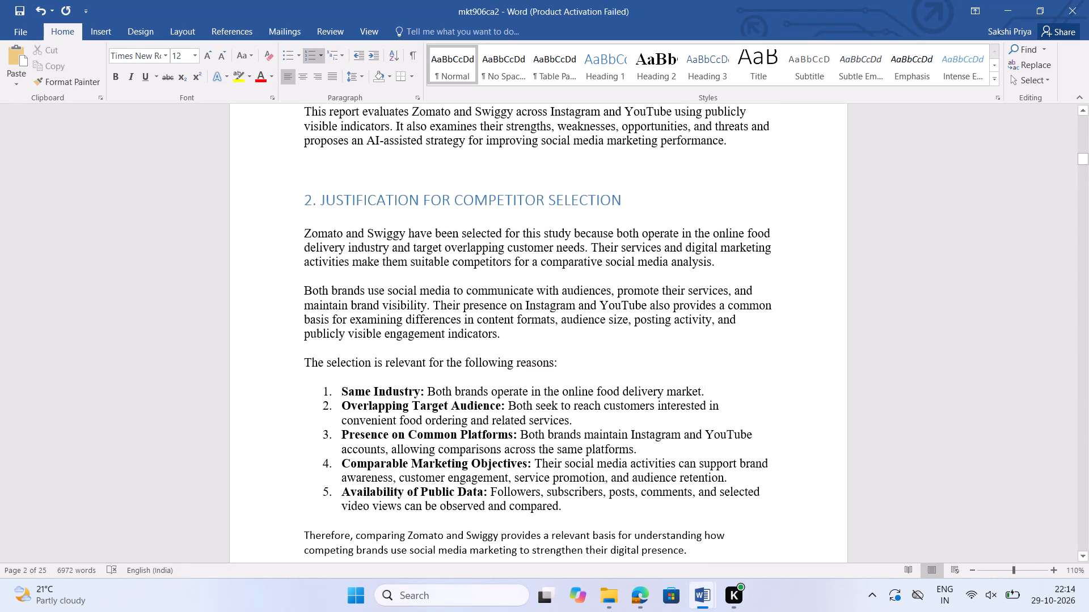
Format the closing "Therefore, comparing Zomato and Swiggy" paragraph of section 2 in Times New Roman, size 12.
click(433, 312)
scroll(433, 312, down, 1)
click(399, 337)
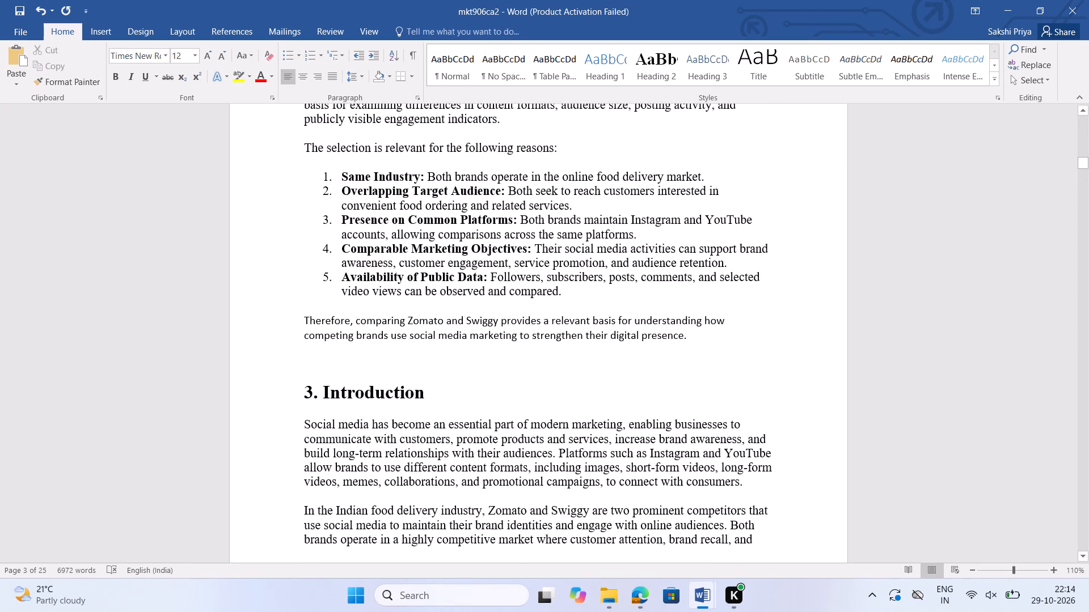
drag(695, 341, 694, 341)
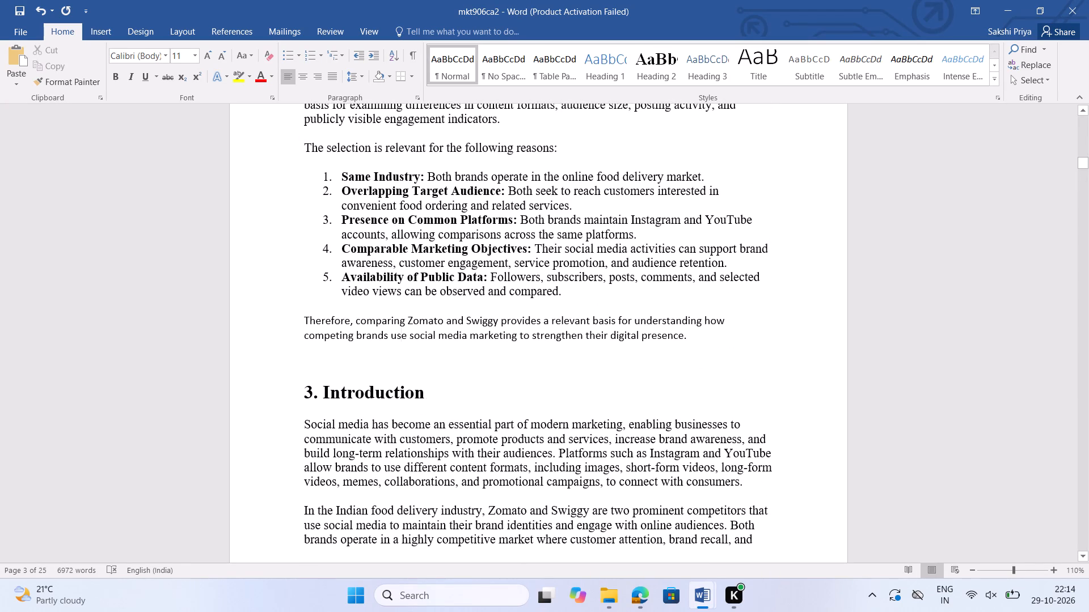
drag(694, 341, 295, 327)
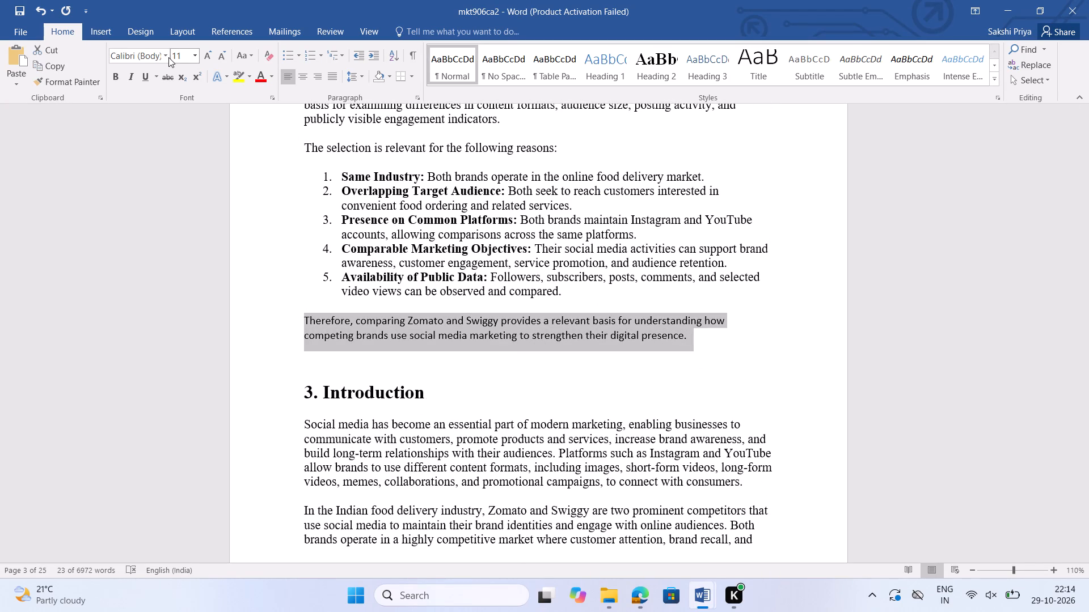
click(168, 57)
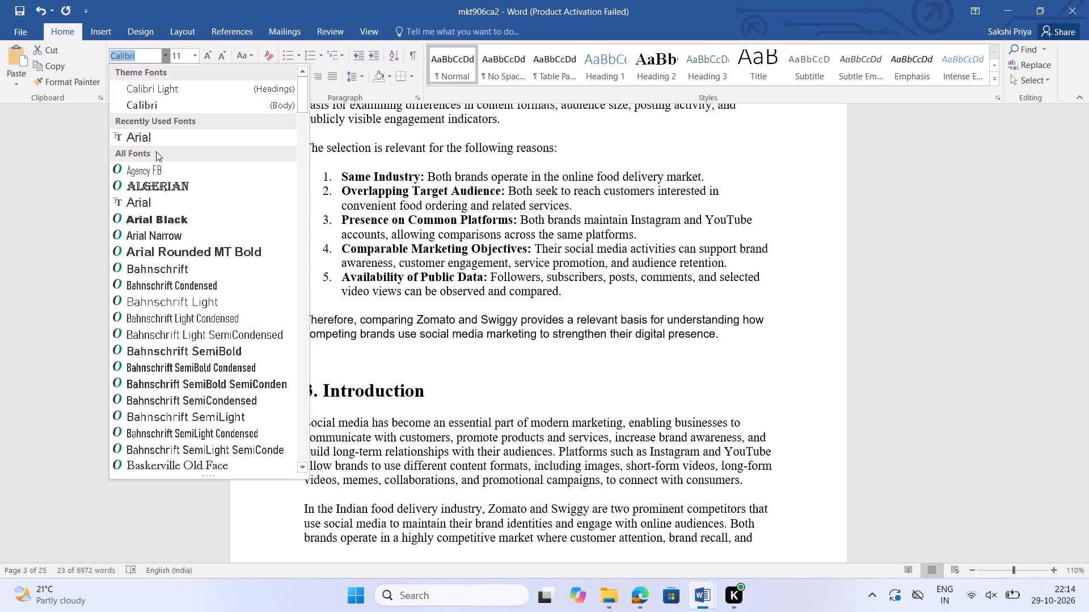
ctrl+scroll(201, 286, up, 1)
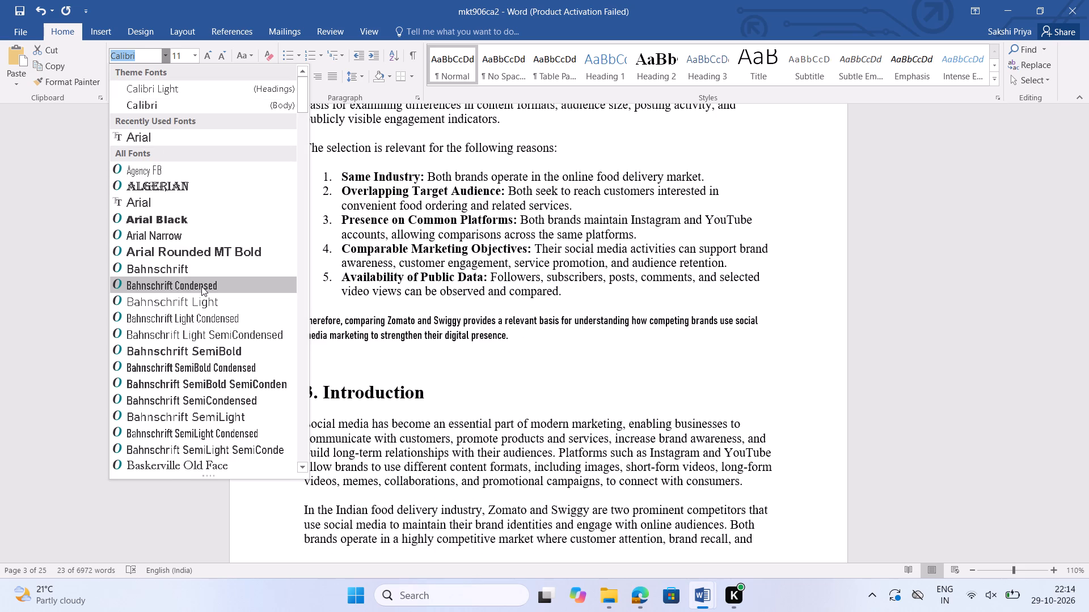
scroll(201, 286, down, 5)
scroll(201, 286, down, 20)
scroll(201, 286, down, 20)
scroll(201, 286, down, 19)
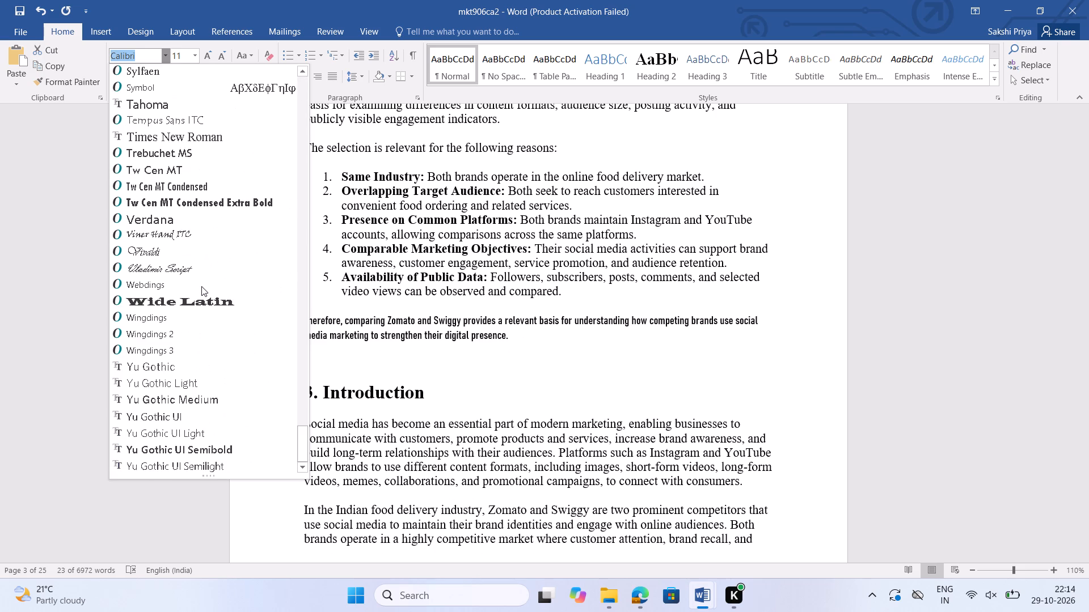
click(187, 142)
click(196, 57)
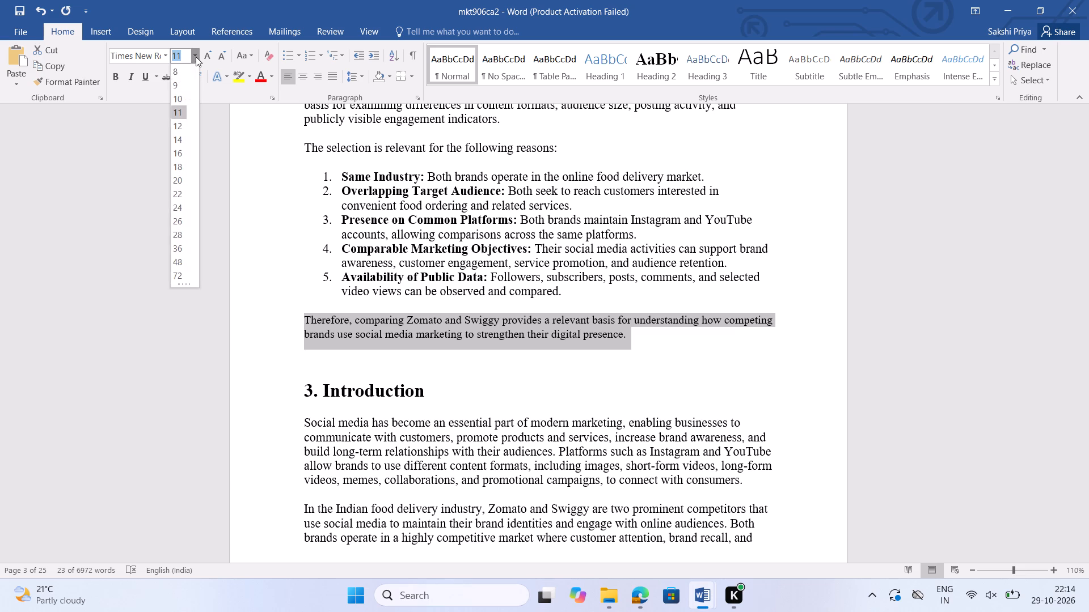
click(183, 124)
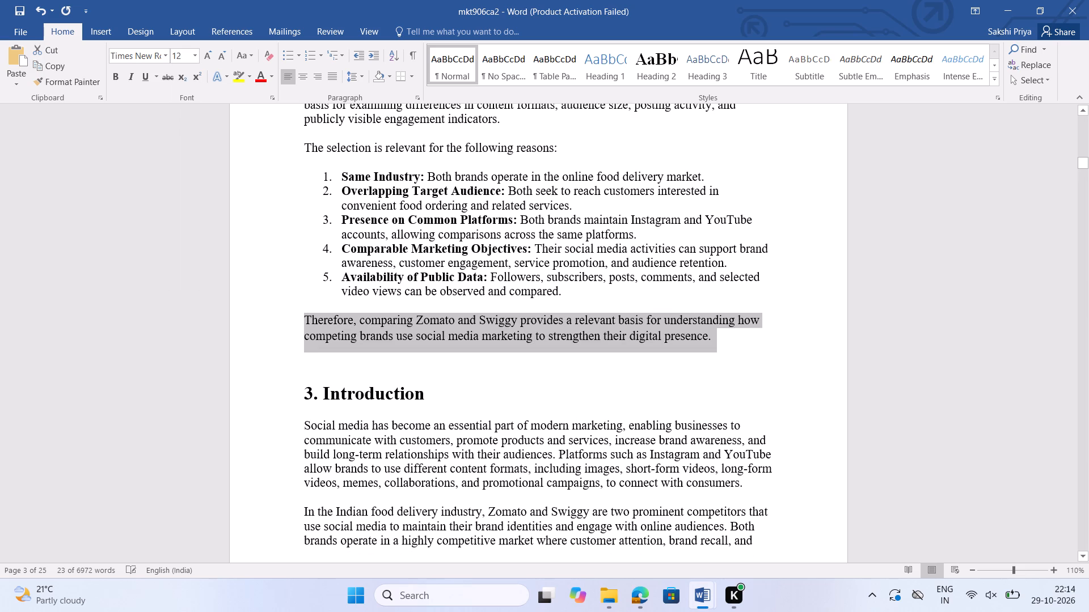
click(517, 363)
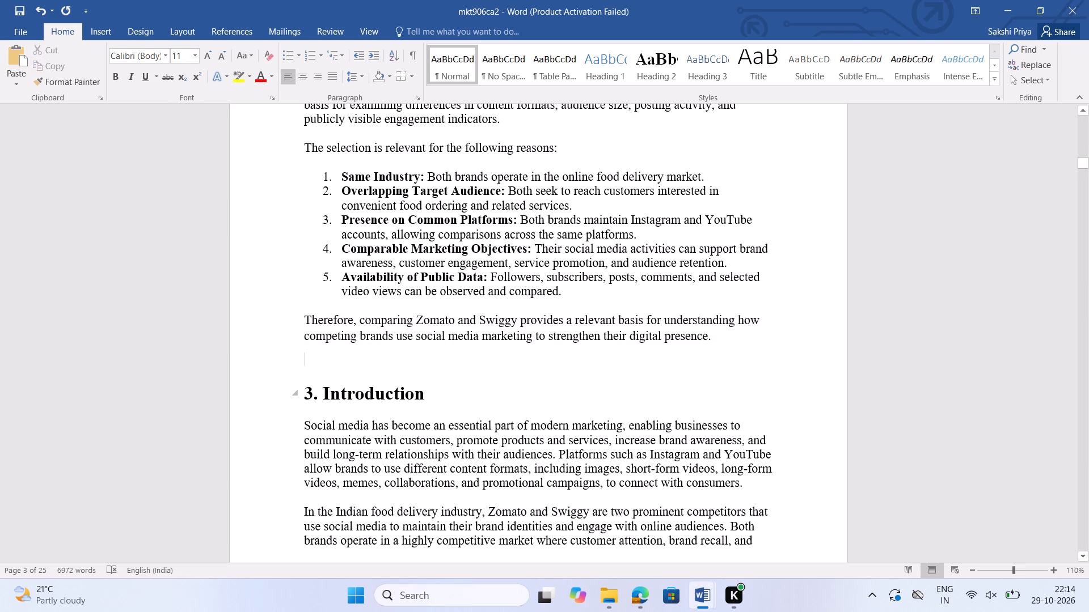
scroll(485, 399, down, 4)
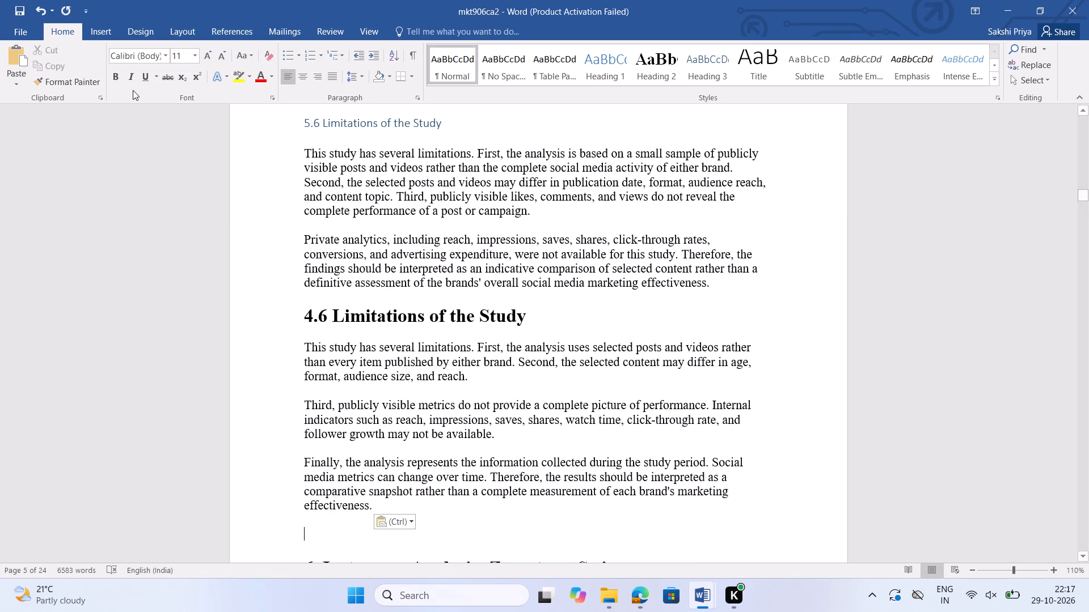
Insert a page break after the new "4.6 Limitations of the Study" section, before the Instagram analysis heading.
click(105, 24)
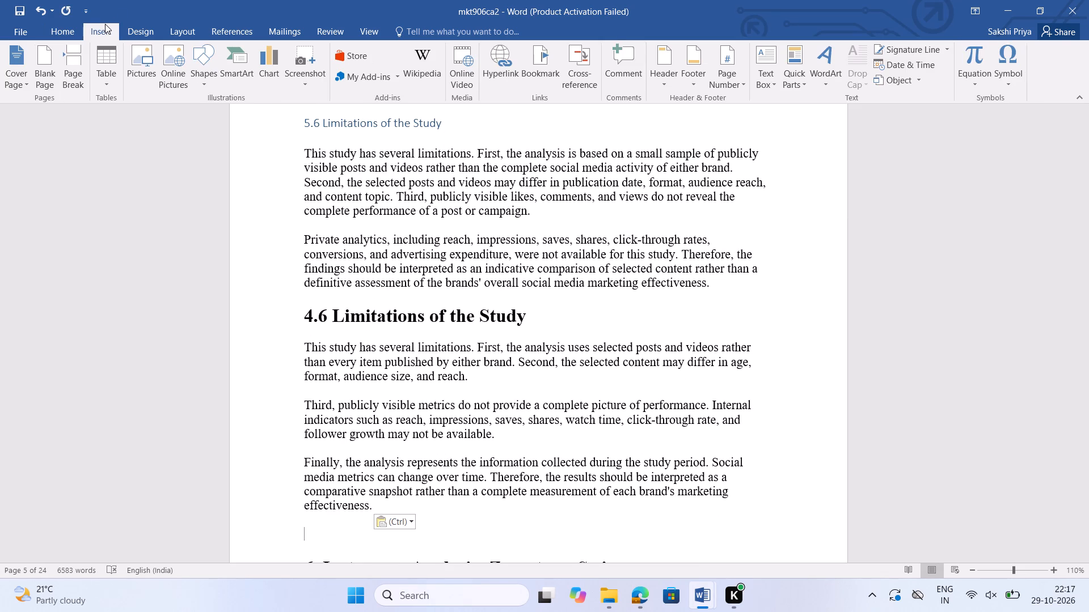
click(79, 62)
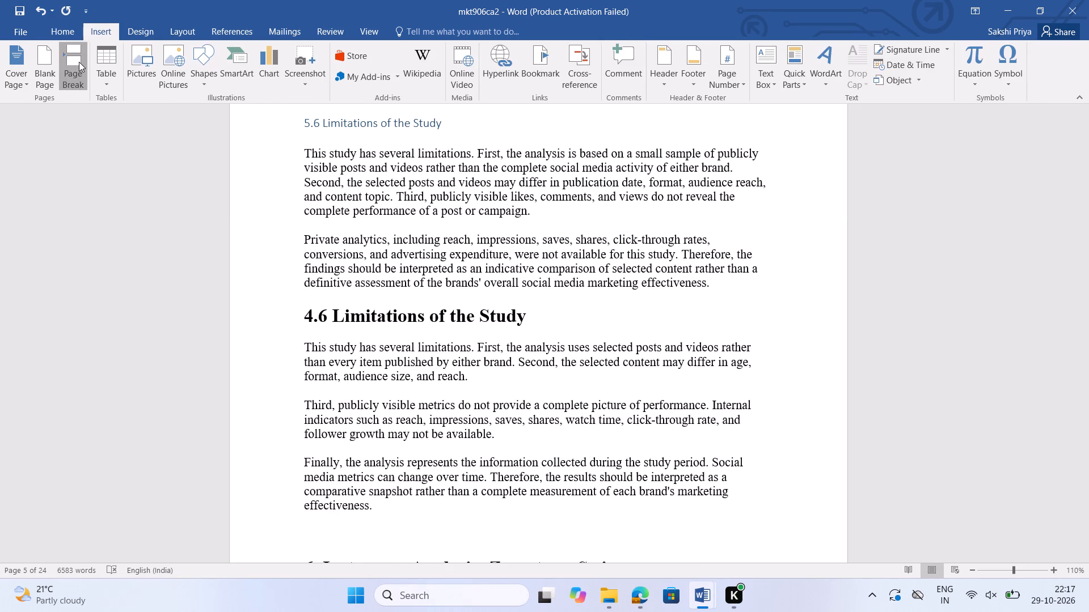
scroll(191, 64, up, 3)
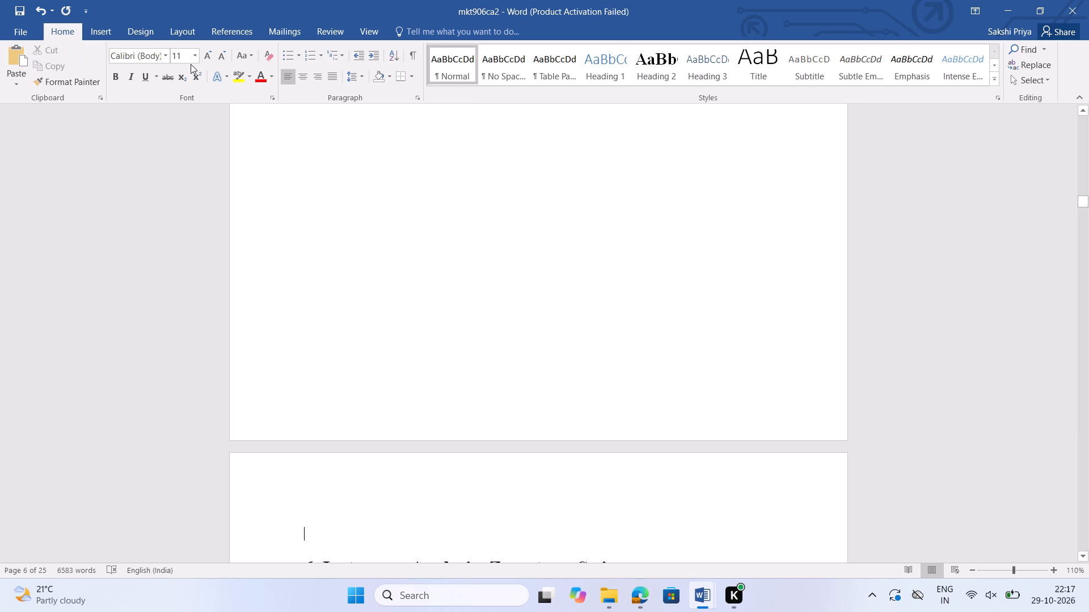
Review the old 5.6 and new 4.6 "Limitations of the Study" sections and look back through the report to the cover page.
click(20, 24)
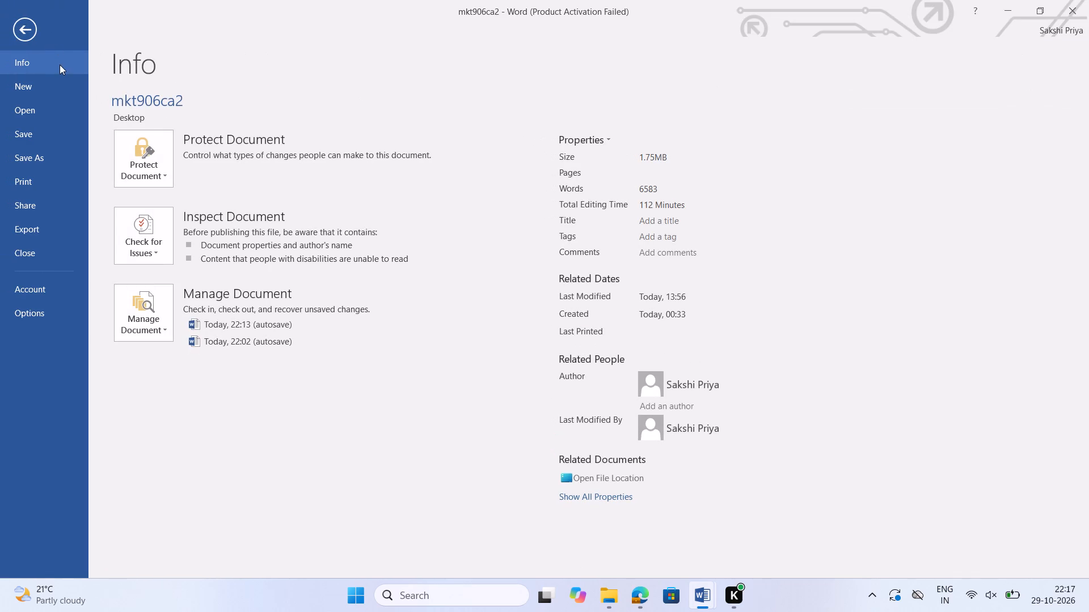
click(22, 28)
scroll(388, 355, up, 1)
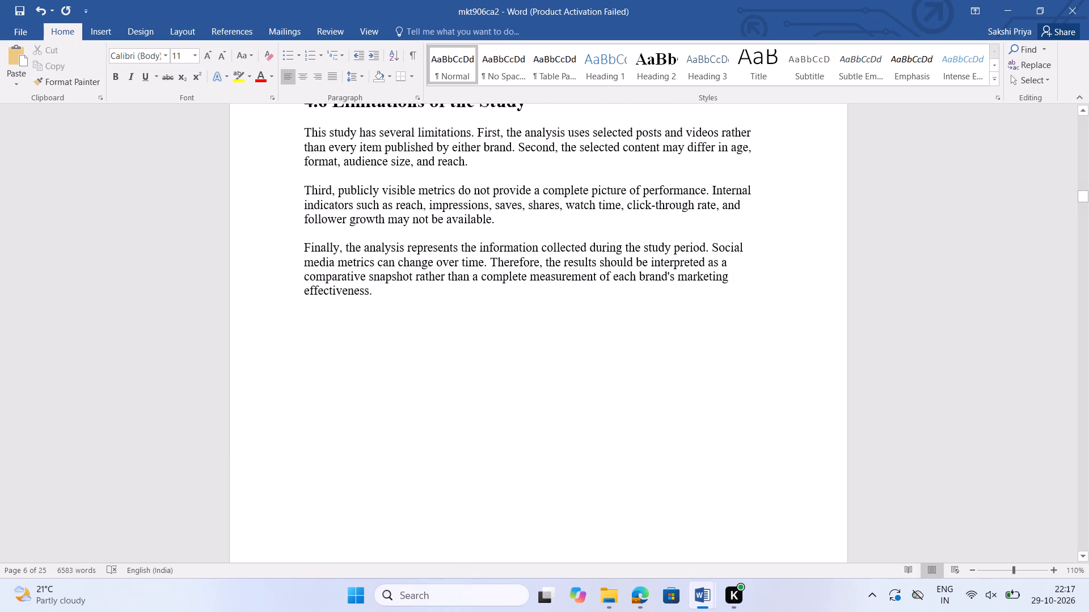
scroll(388, 355, up, 1)
scroll(388, 355, down, 2)
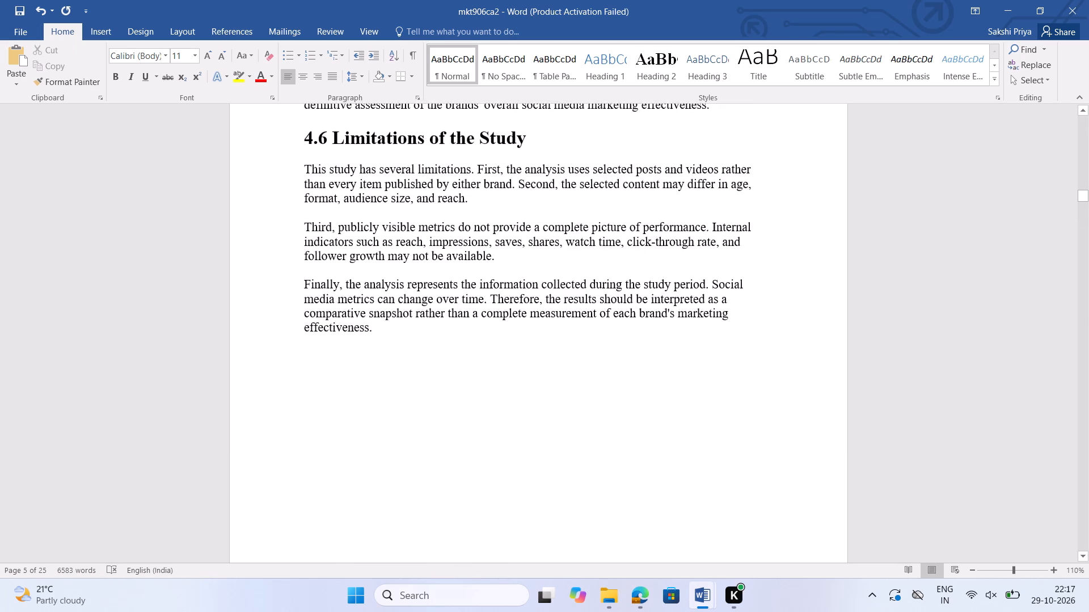
scroll(388, 355, down, 2)
scroll(388, 355, up, 7)
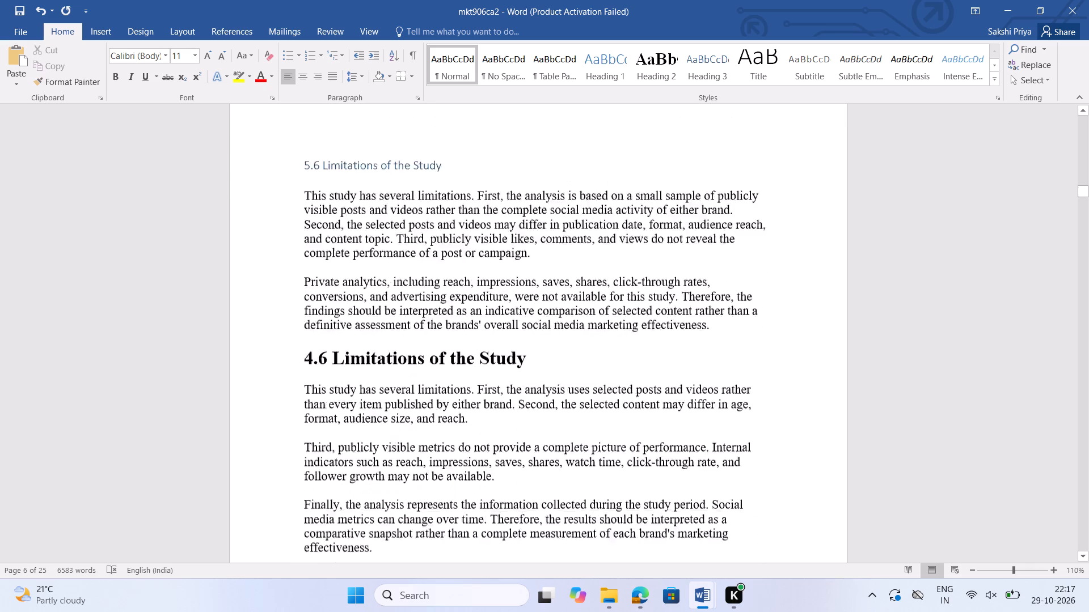
scroll(388, 355, up, 16)
scroll(388, 355, up, 15)
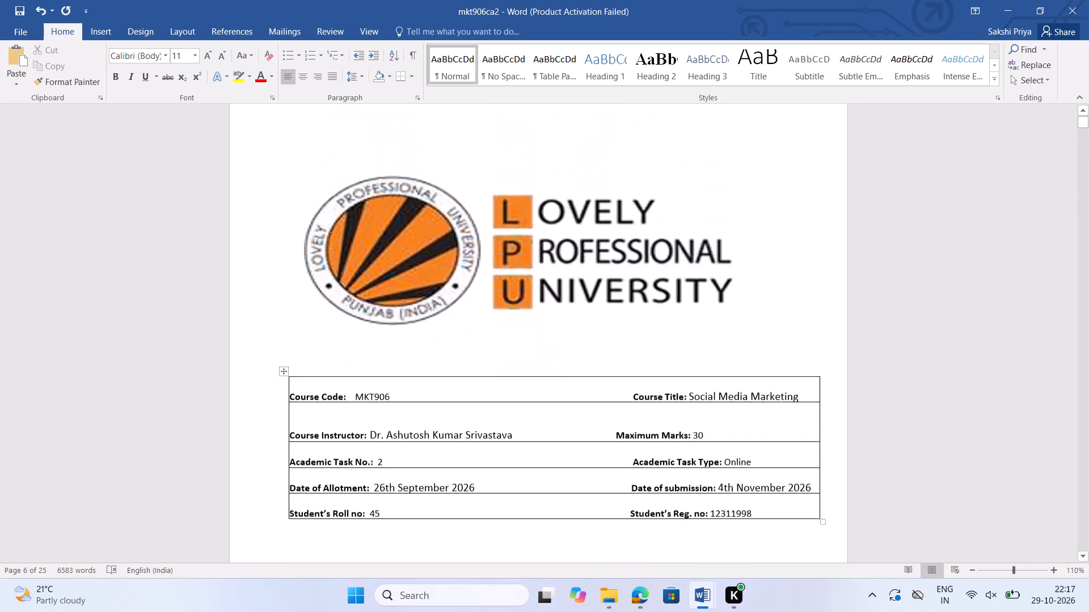
Insert a blank line between the abstract's Keywords paragraph and the "1. INTRODUCTION" heading.
scroll(388, 355, down, 5)
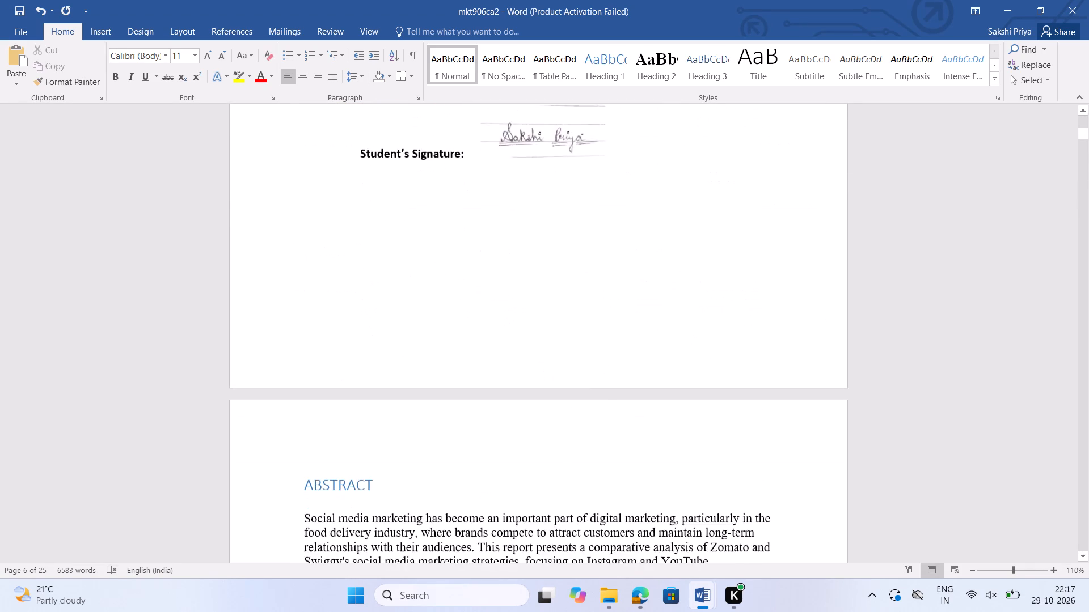
scroll(388, 355, down, 3)
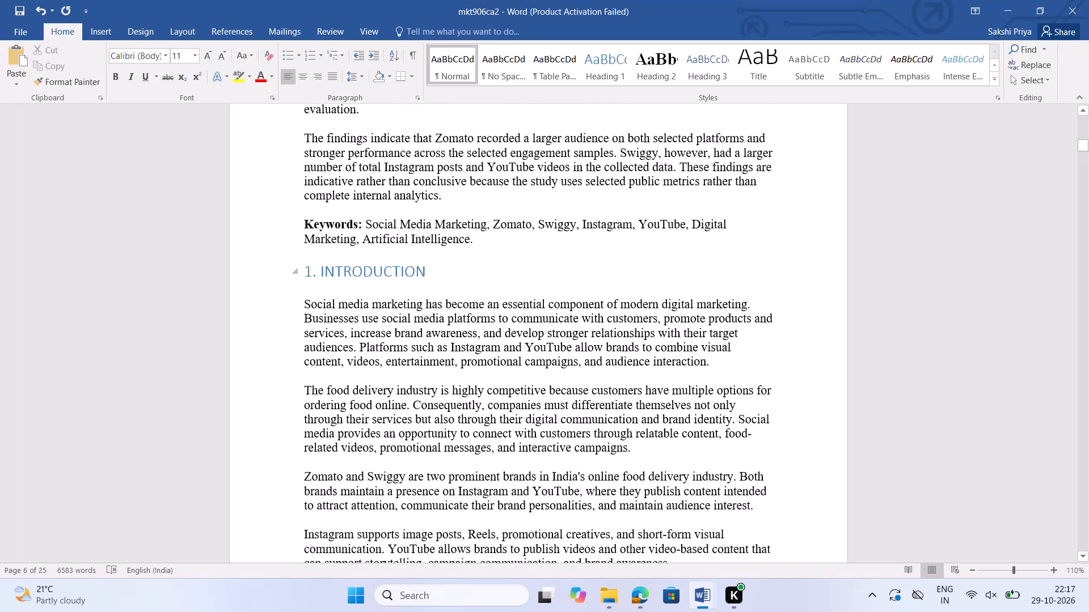
click(498, 247)
key(Return)
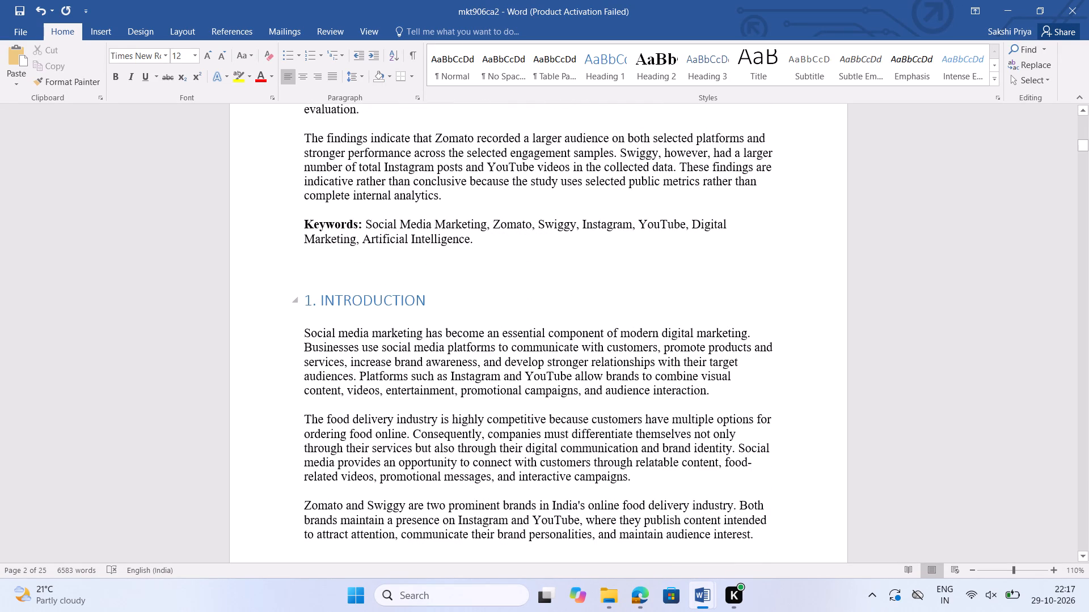
Format the nine numbered objectives under "3. OBJECTIVES OF THE STUDY" in Times New Roman, size 12.
scroll(513, 292, down, 3)
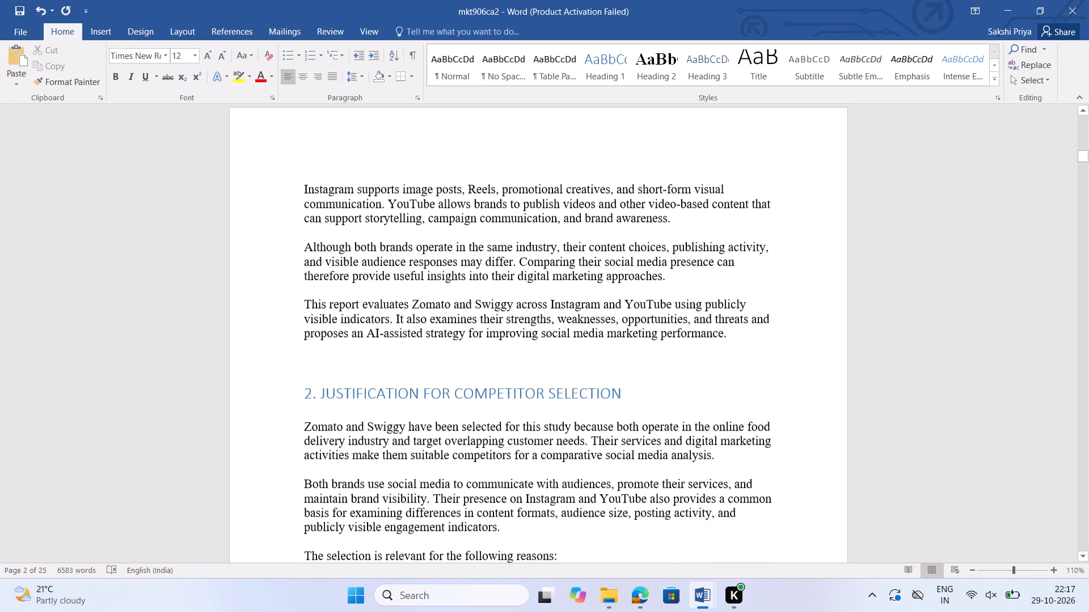
scroll(513, 292, down, 3)
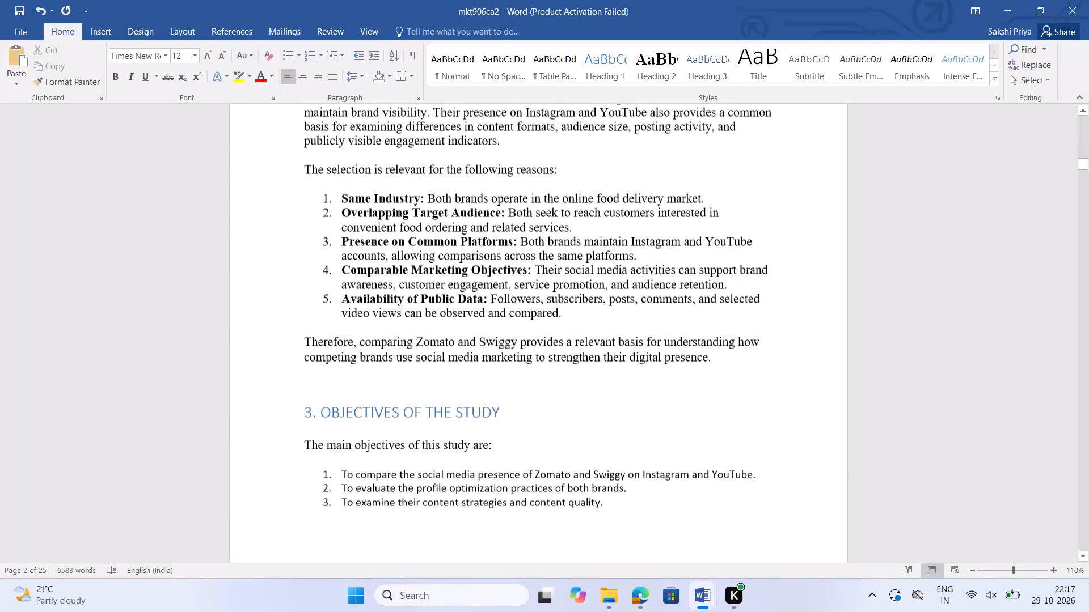
scroll(513, 292, down, 2)
scroll(513, 292, up, 2)
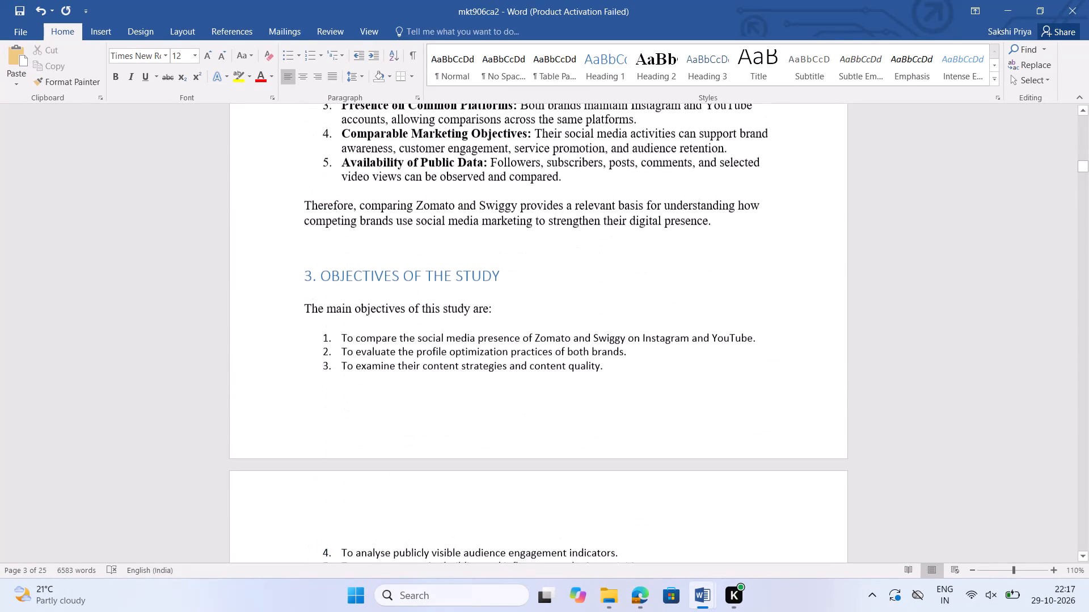
click(462, 353)
scroll(462, 353, down, 1)
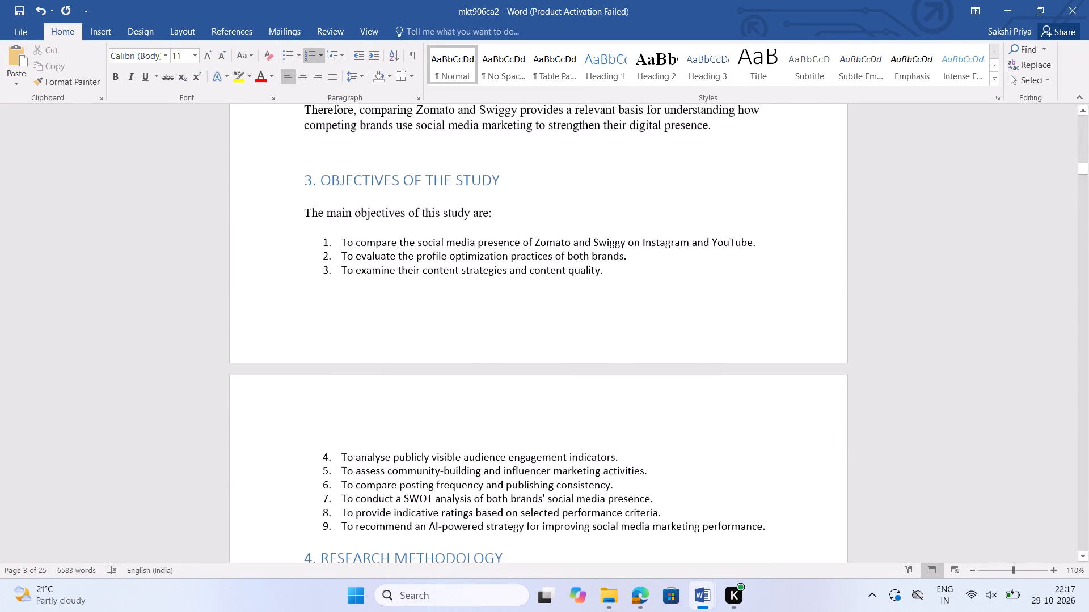
scroll(447, 434, down, 1)
click(439, 422)
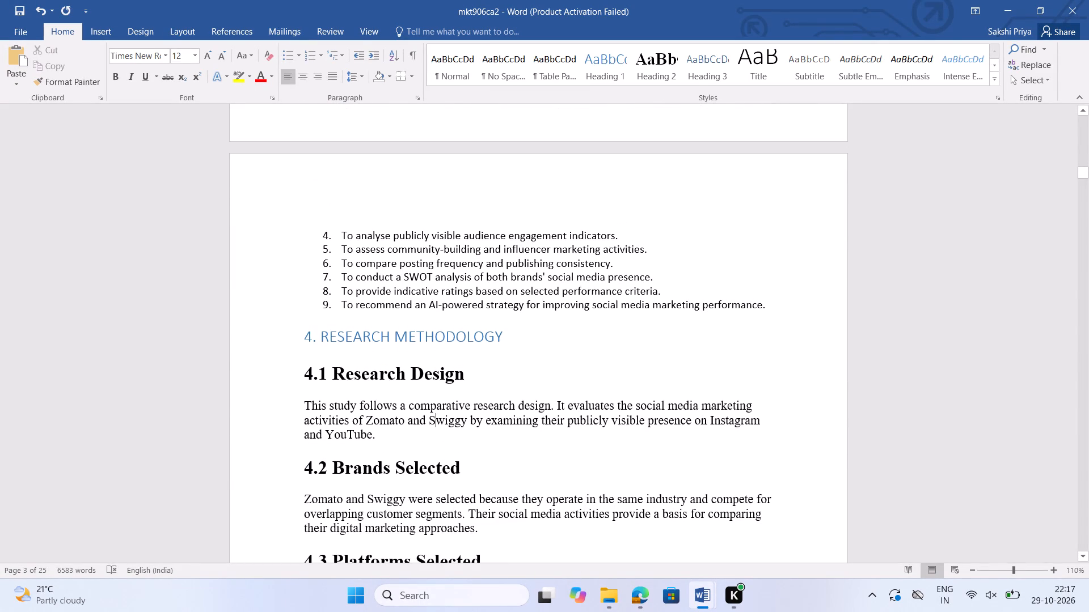
scroll(440, 375, up, 1)
click(450, 334)
scroll(450, 334, up, 1)
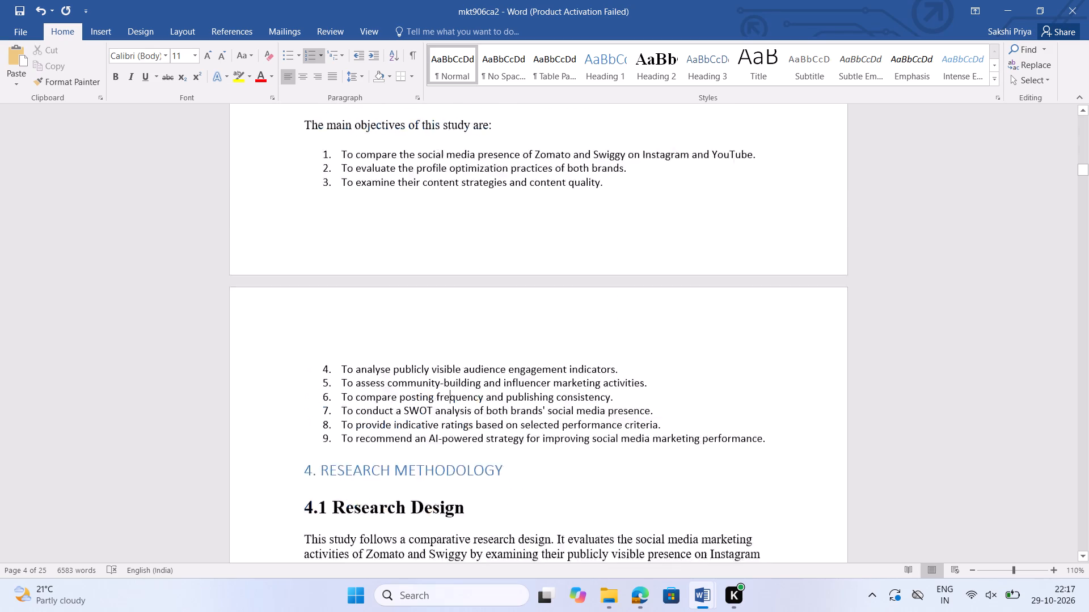
scroll(450, 334, up, 1)
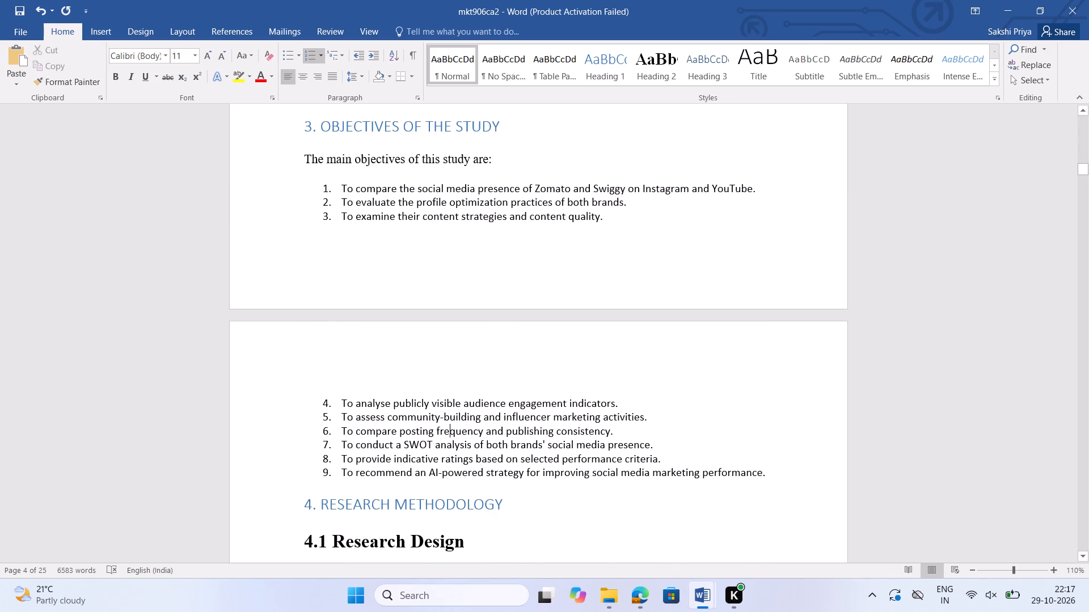
click(447, 157)
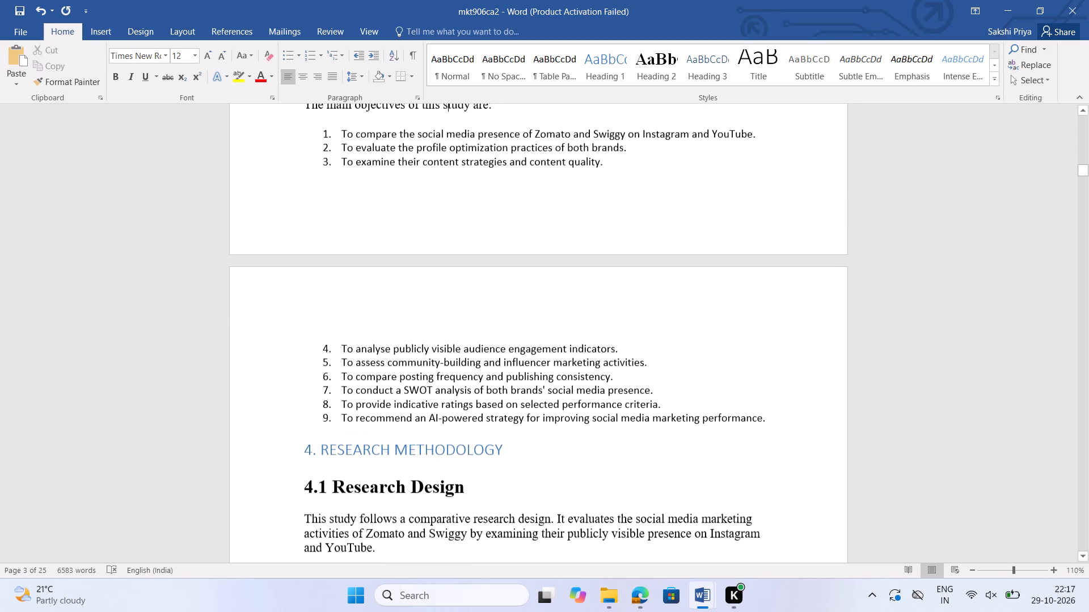
drag(322, 128, 523, 264)
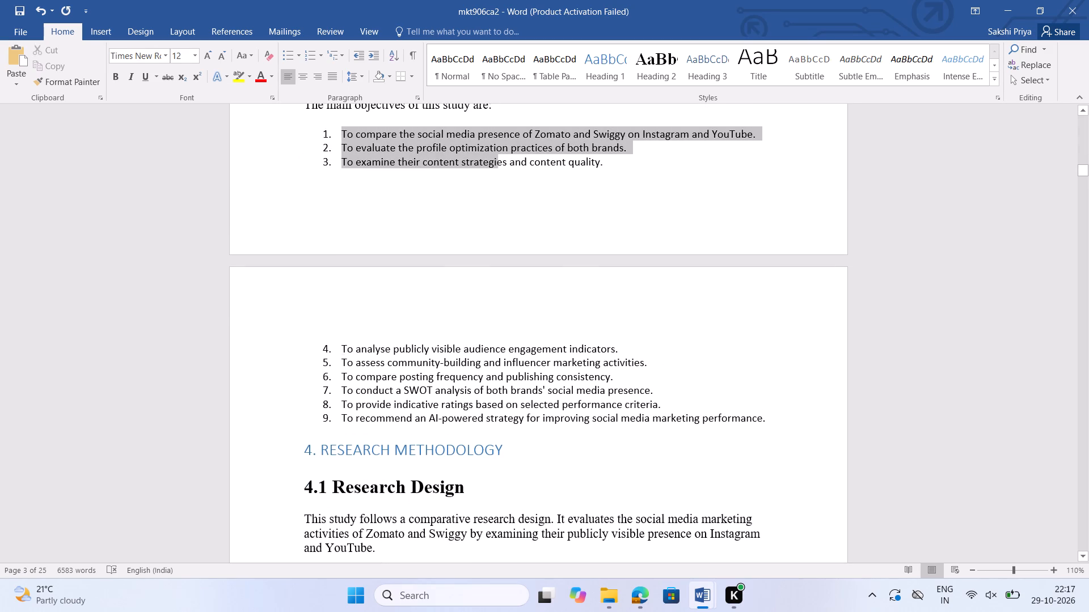
drag(523, 264, 777, 411)
click(197, 50)
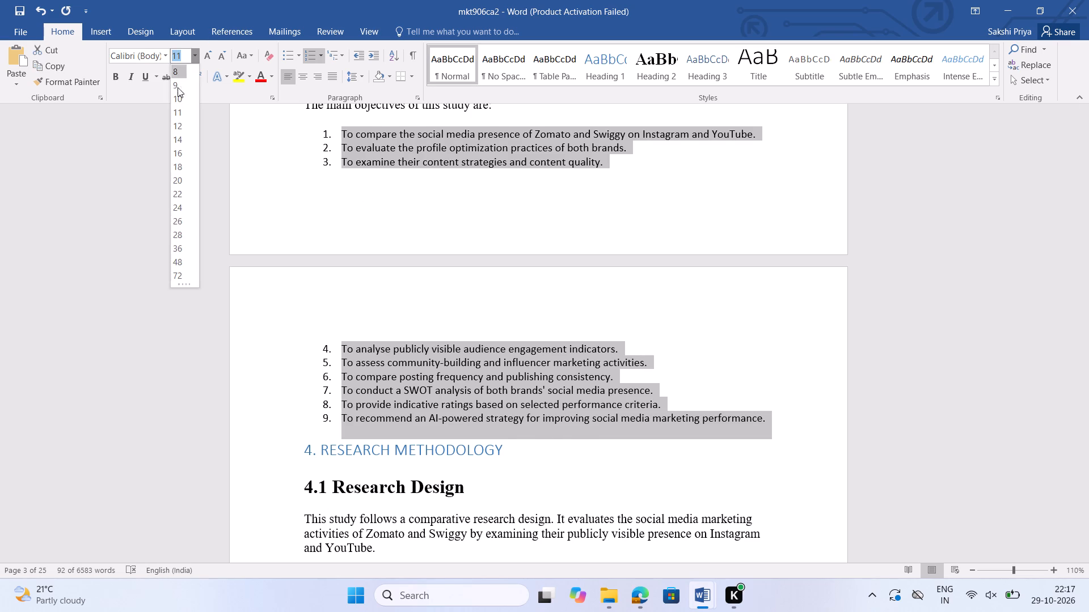
click(184, 125)
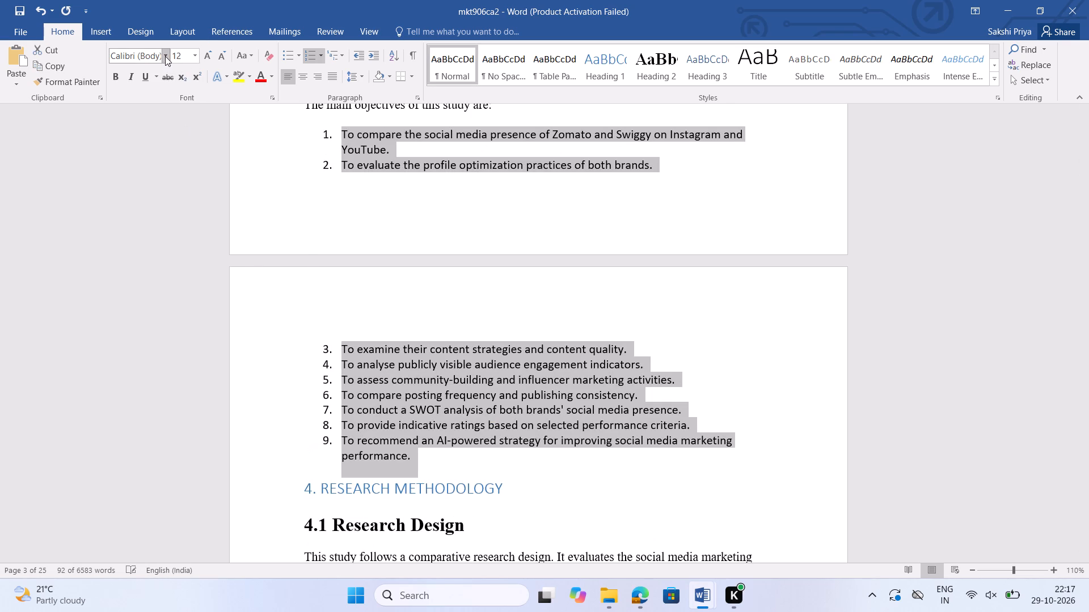
click(165, 56)
click(170, 138)
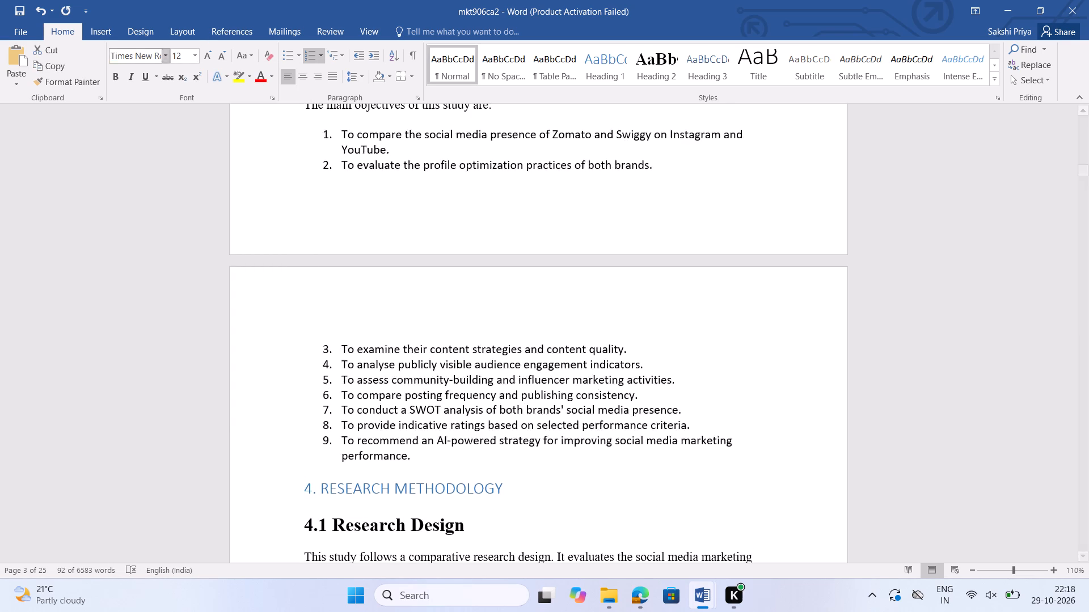
click(385, 297)
scroll(385, 297, up, 1)
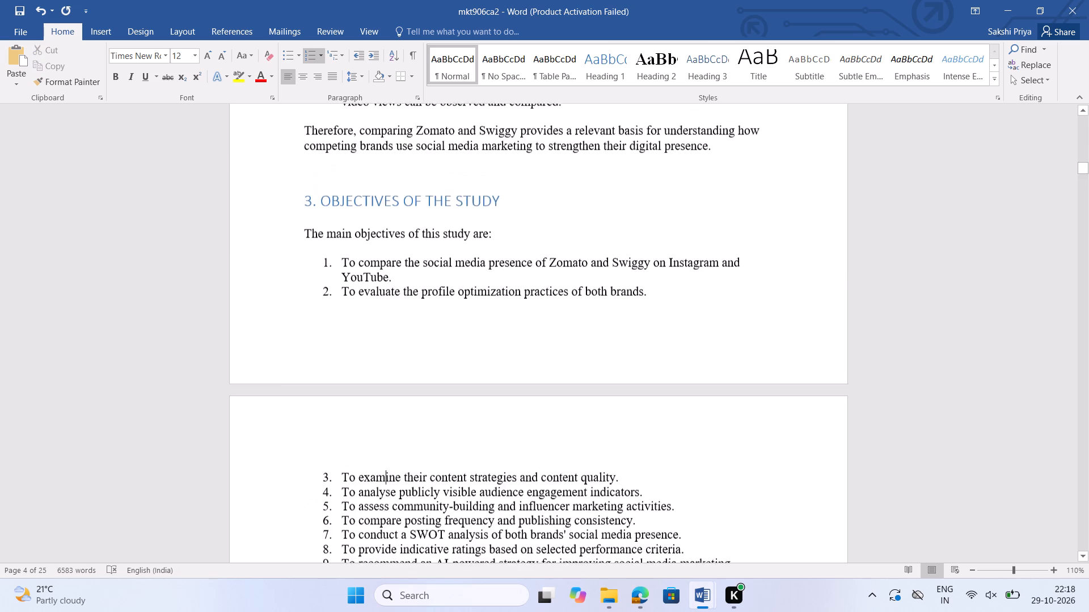
Add an unnumbered blank line after objective 9, above the "4. RESEARCH METHODOLOGY" heading.
scroll(385, 297, down, 2)
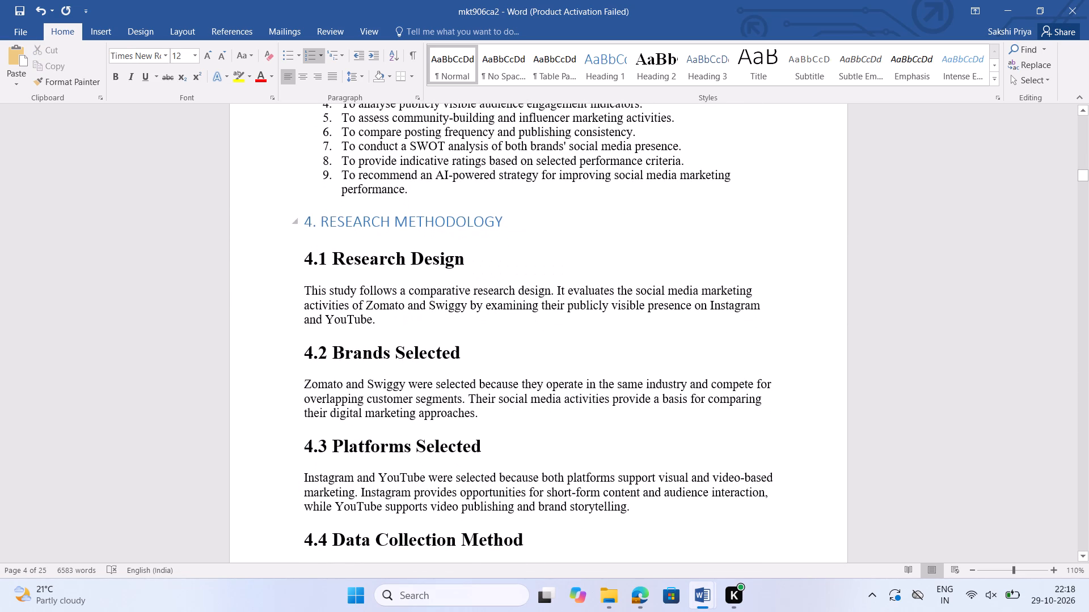
click(442, 197)
key(Return)
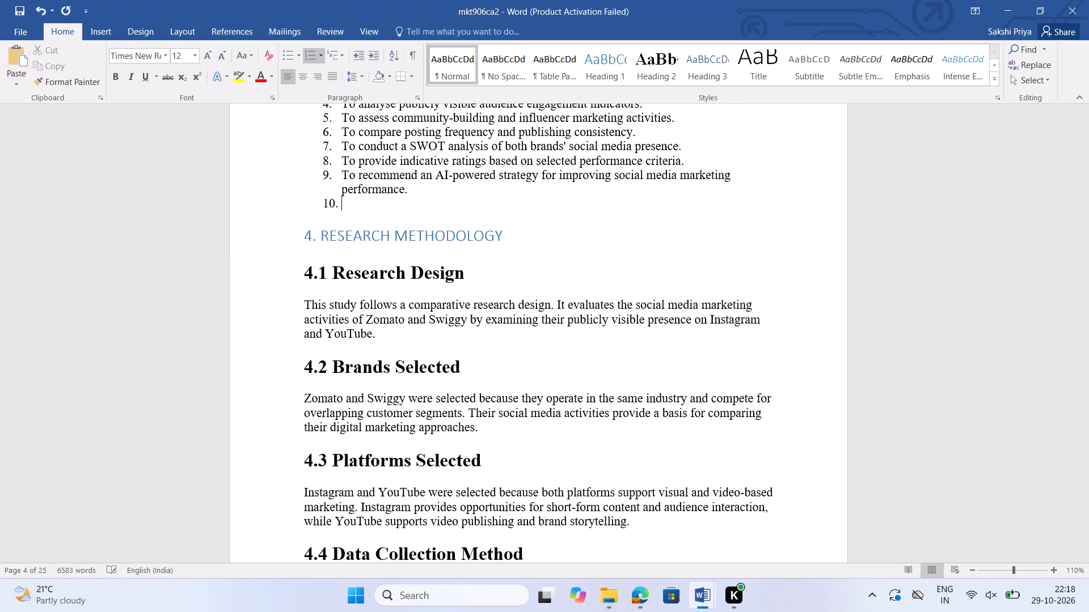
key(BackSpace)
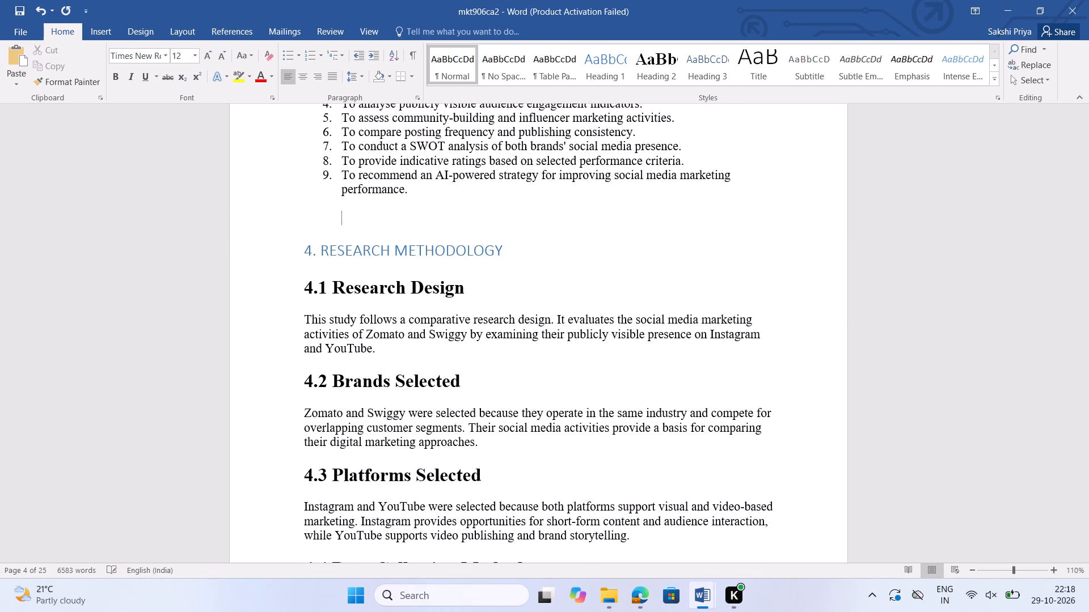
Insert two blank lines between the last paragraph of section 4.4 and the "4.5 Data Analysis Method" heading.
scroll(498, 303, down, 1)
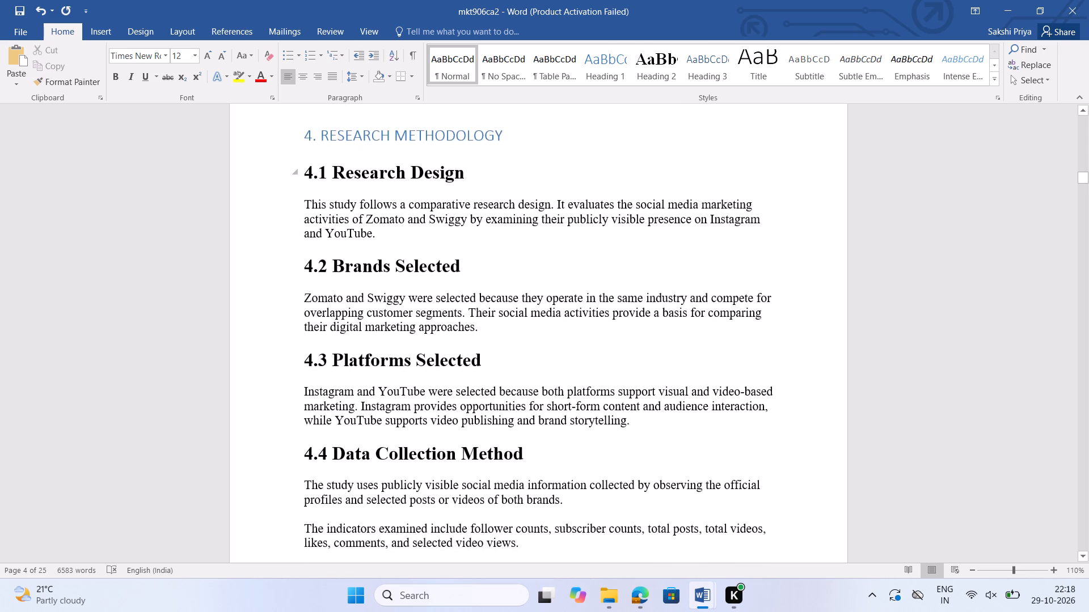
scroll(498, 303, down, 3)
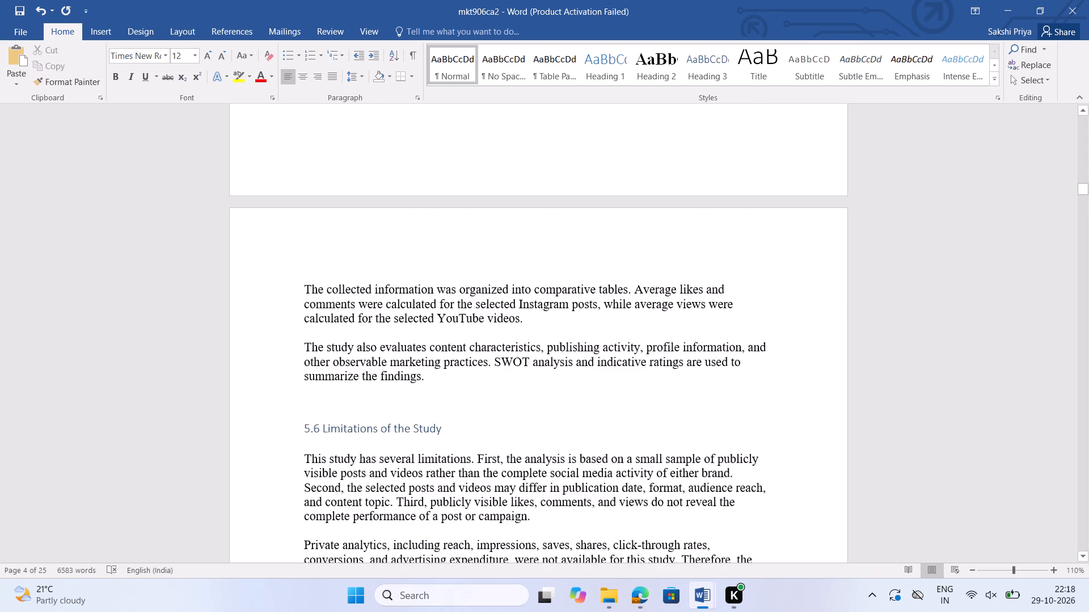
scroll(498, 303, down, 4)
scroll(498, 303, up, 2)
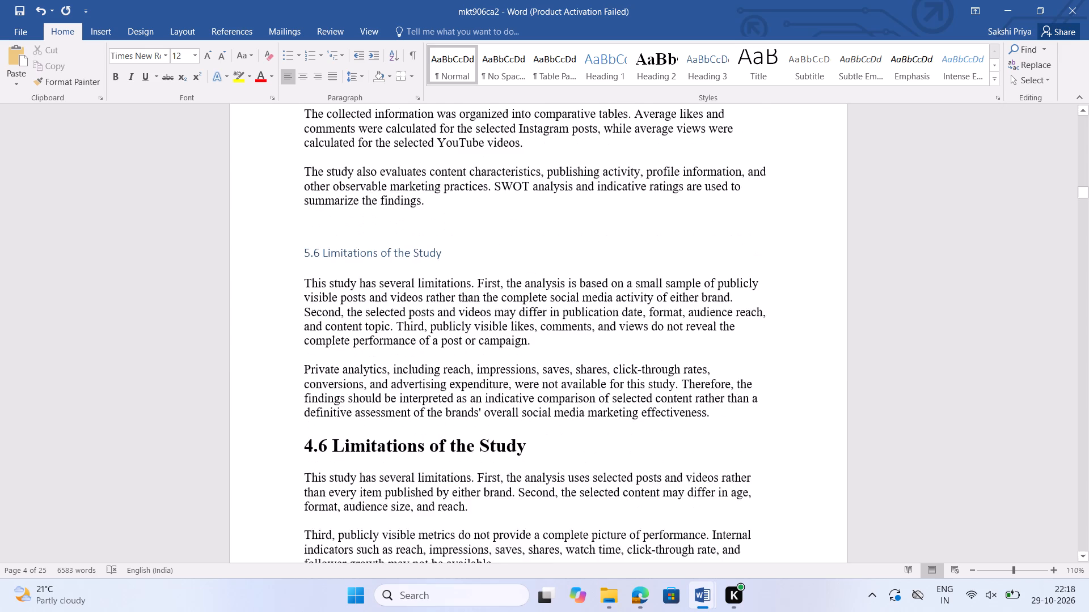
scroll(498, 303, up, 3)
drag(682, 214, 690, 214)
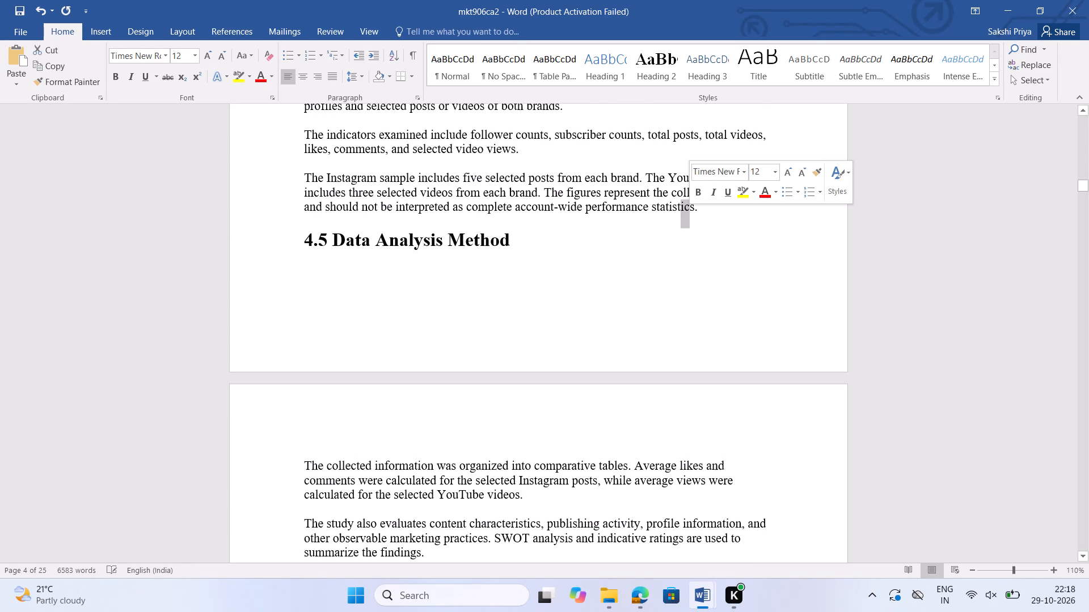
click(713, 223)
key(Return)
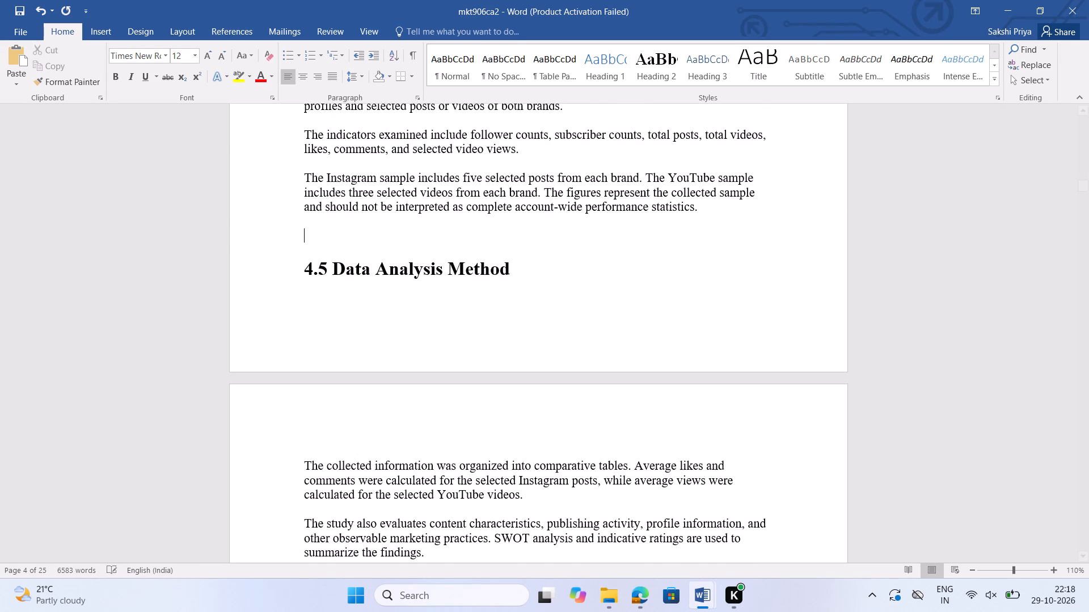
key(Return)
Examine the old 5.6 and new 4.6 "Limitations of the Study" sections and the spacing around them.
scroll(567, 286, down, 4)
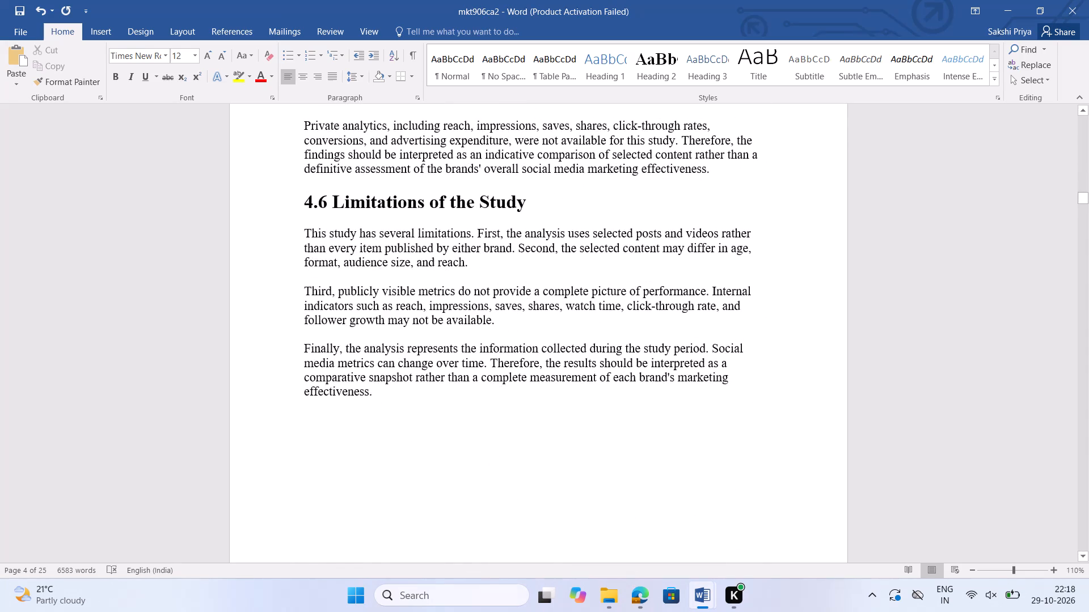
scroll(567, 286, down, 1)
scroll(567, 286, up, 2)
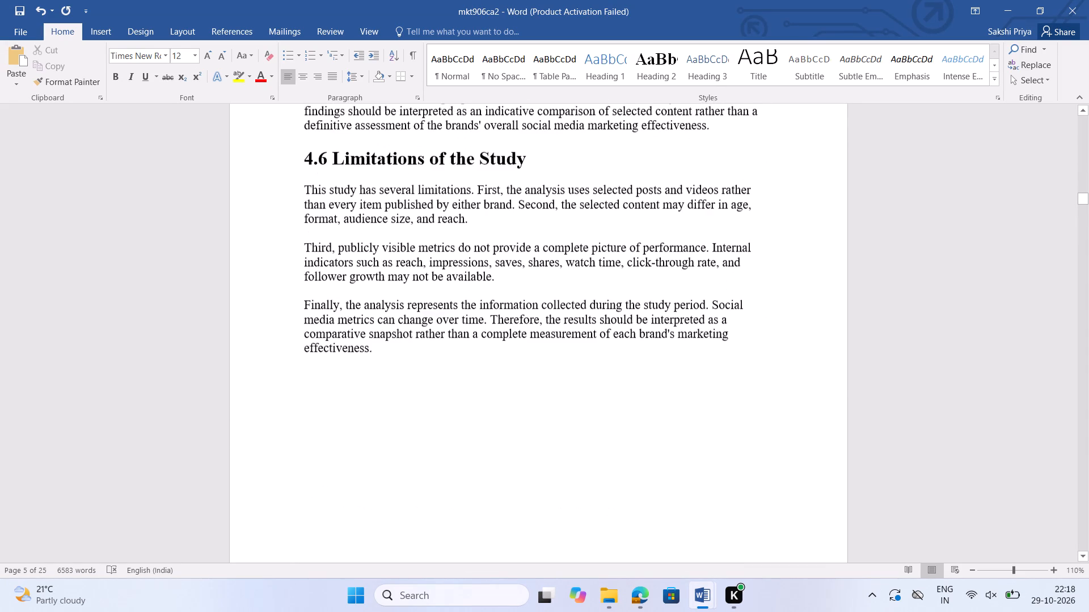
scroll(567, 286, up, 3)
scroll(567, 286, down, 2)
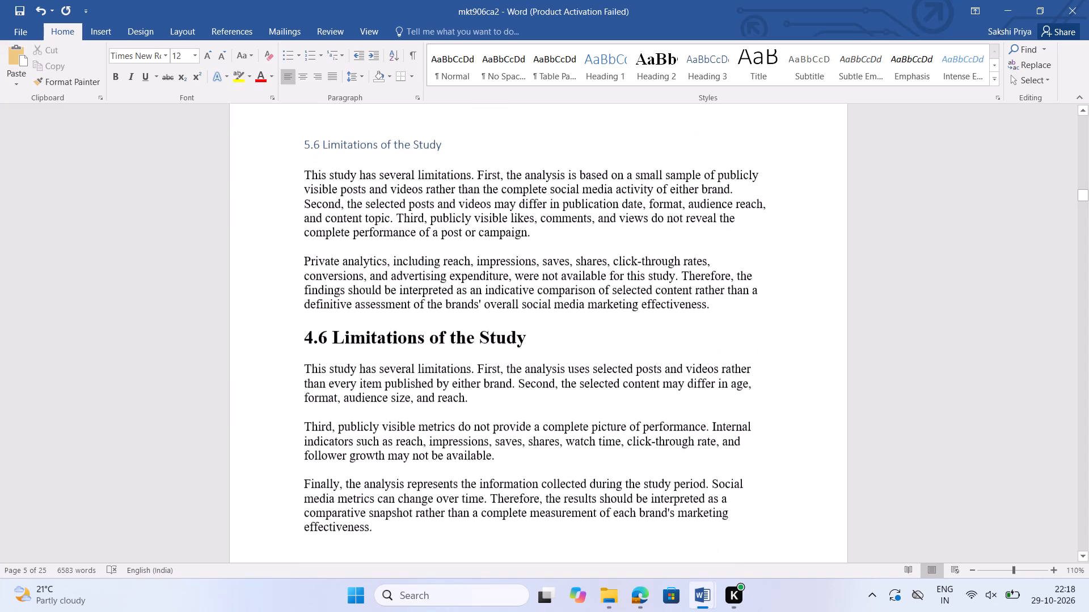
scroll(567, 286, down, 1)
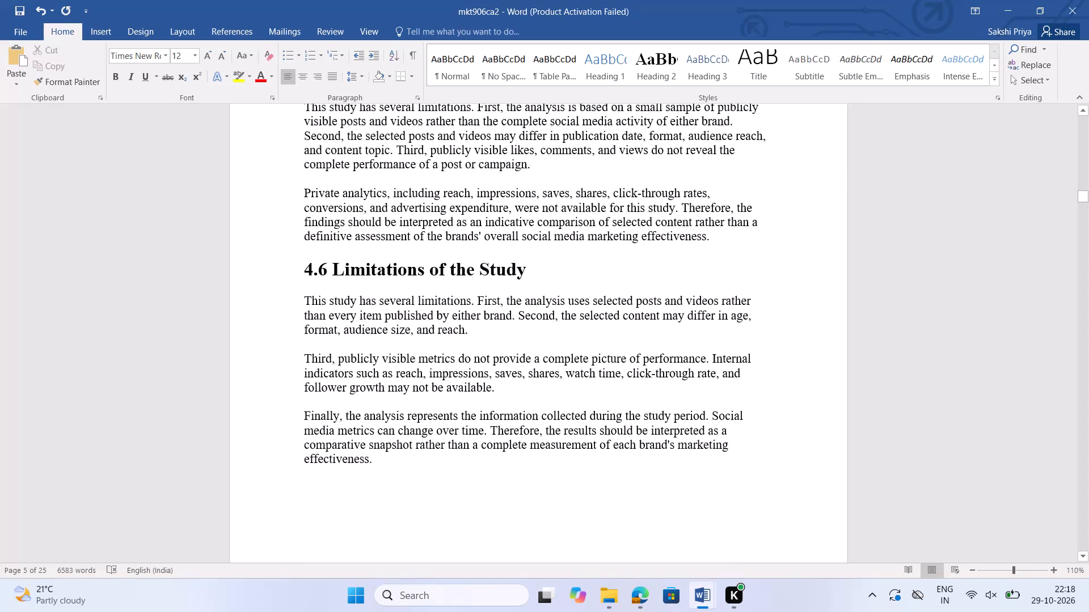
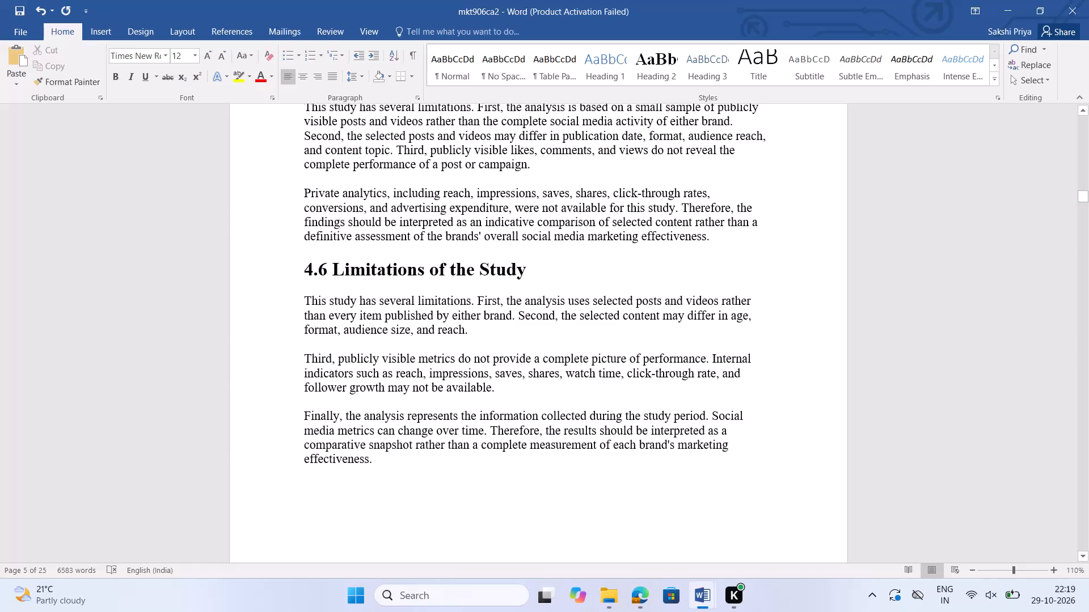
scroll(631, 406, down, 1)
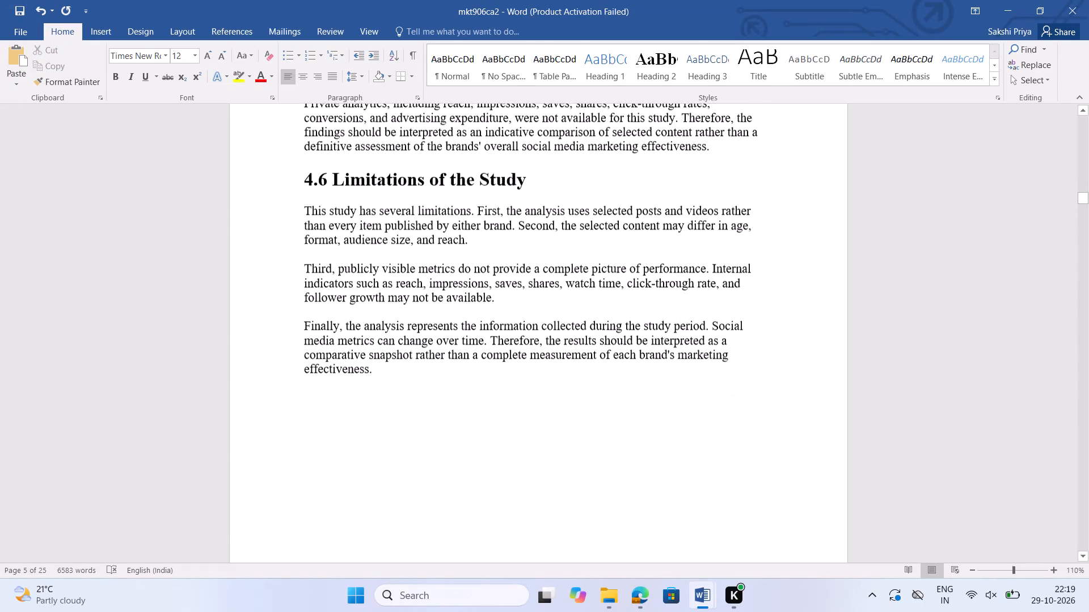
scroll(631, 406, down, 2)
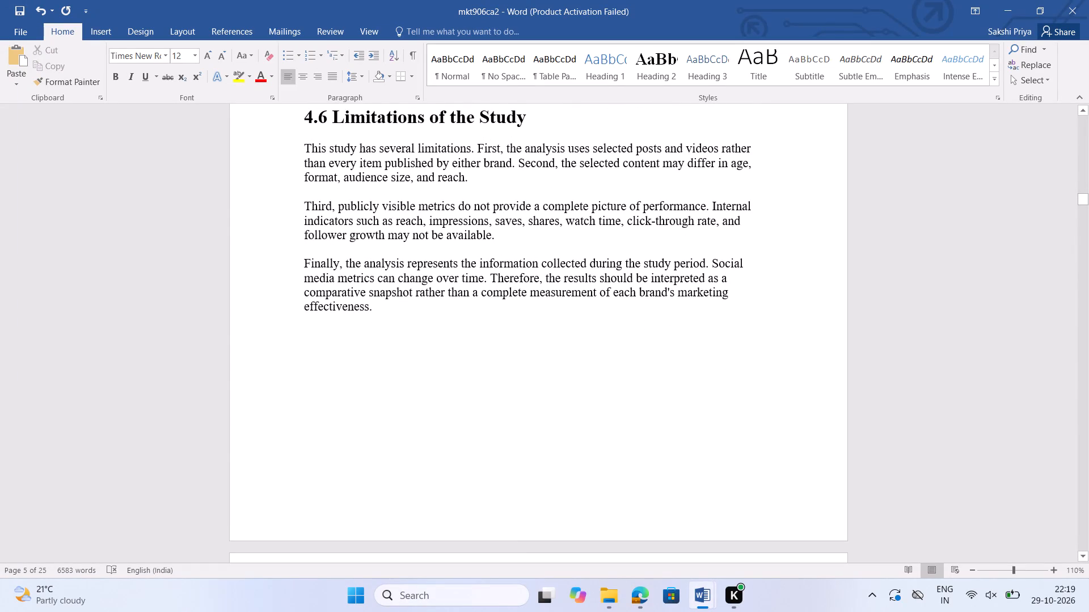
scroll(631, 406, down, 1)
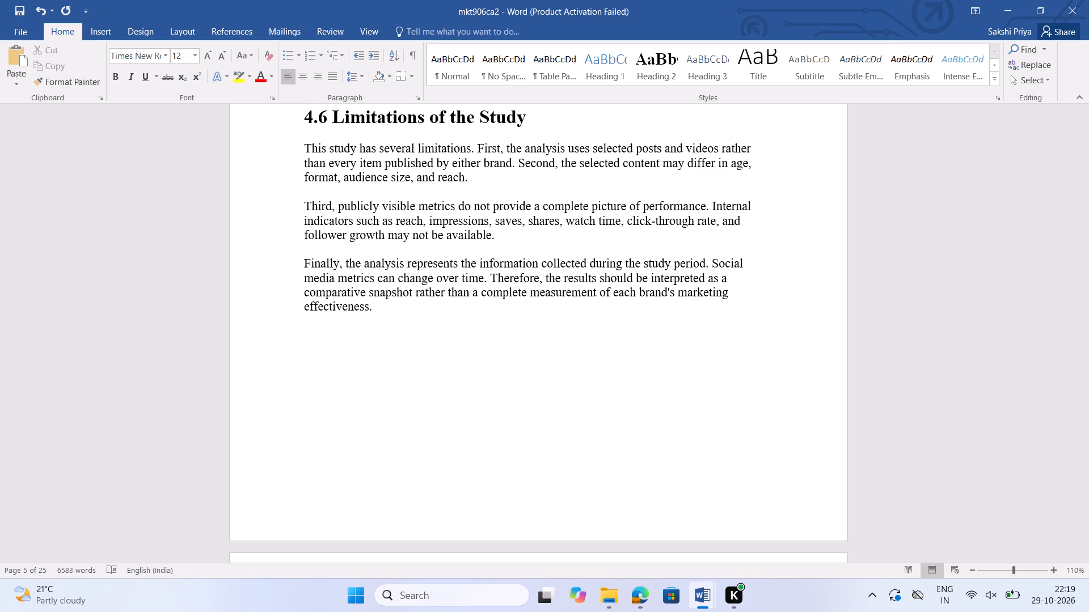
scroll(631, 406, down, 2)
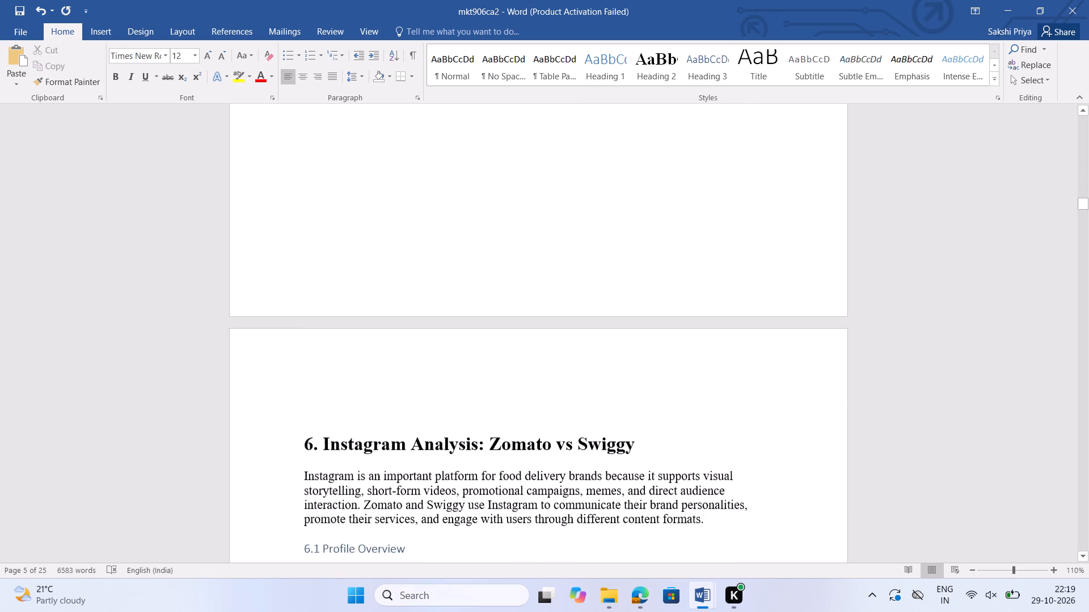
scroll(631, 406, down, 1)
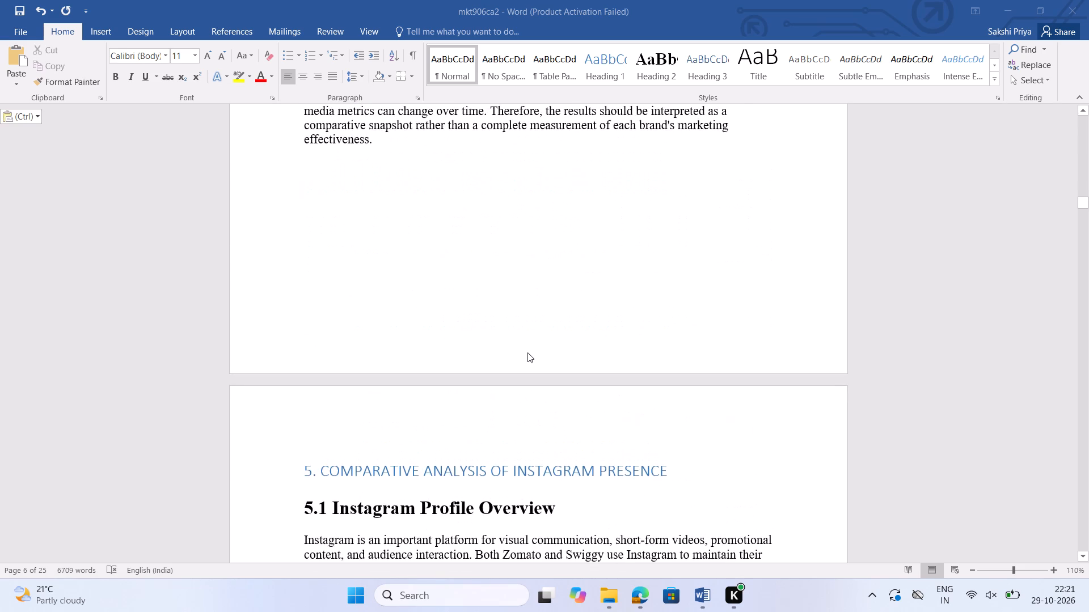
Left-align the "Metric" header in the profile table of section 5.1 Instagram Profile Overview.
scroll(527, 352, up, 1)
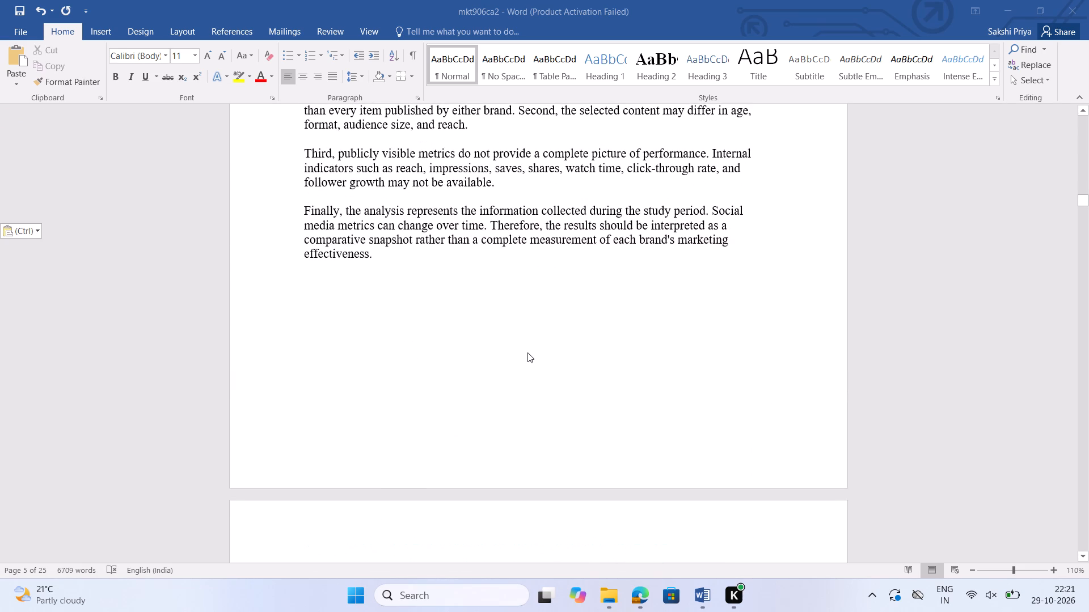
scroll(527, 352, up, 1)
scroll(527, 352, down, 5)
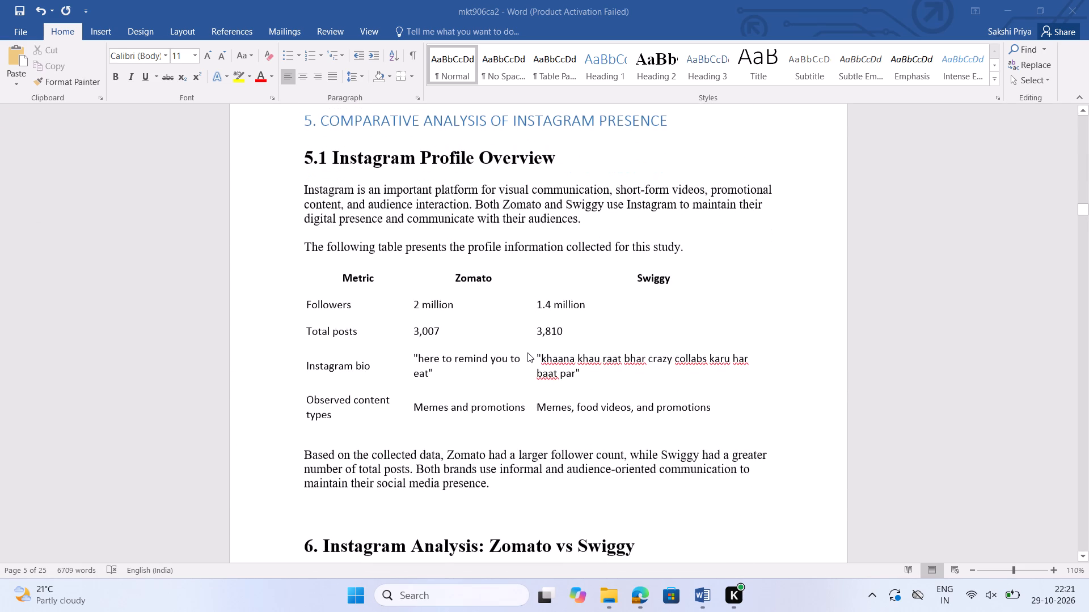
scroll(527, 352, down, 1)
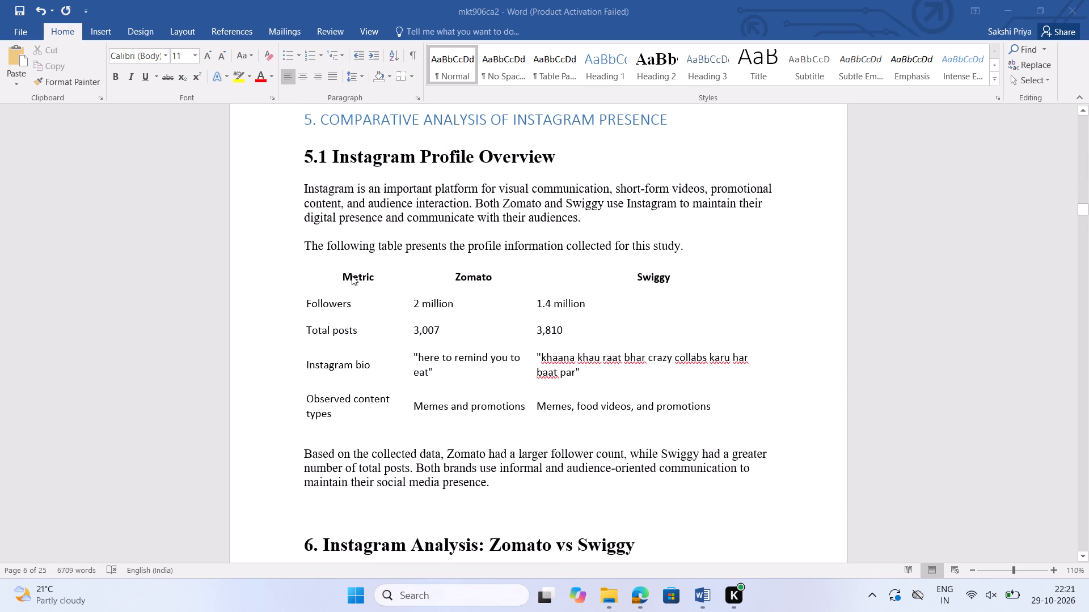
click(345, 273)
click(344, 274)
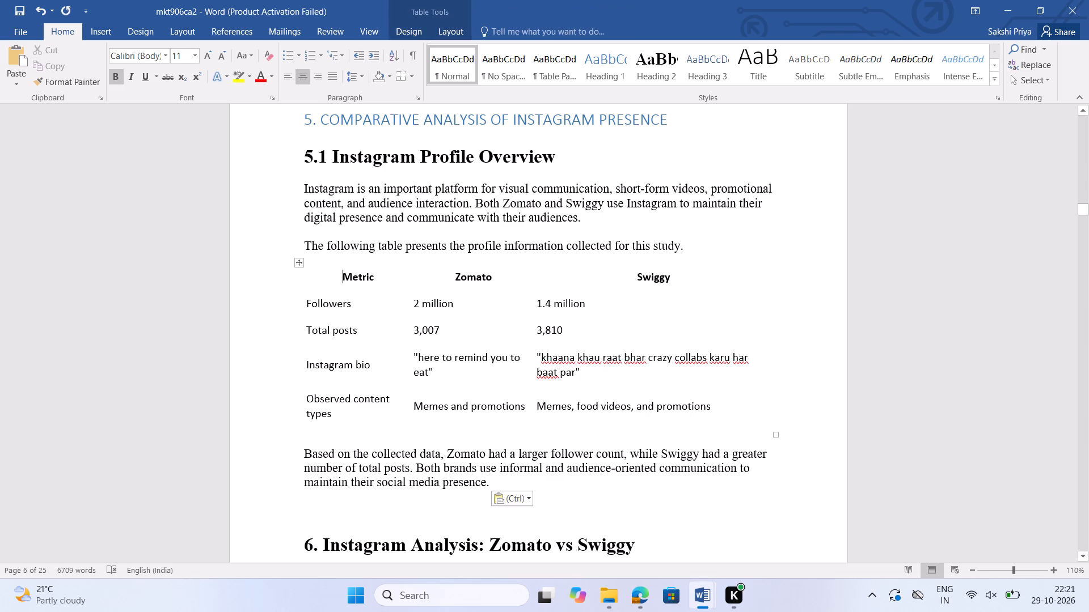
key(BackSpace)
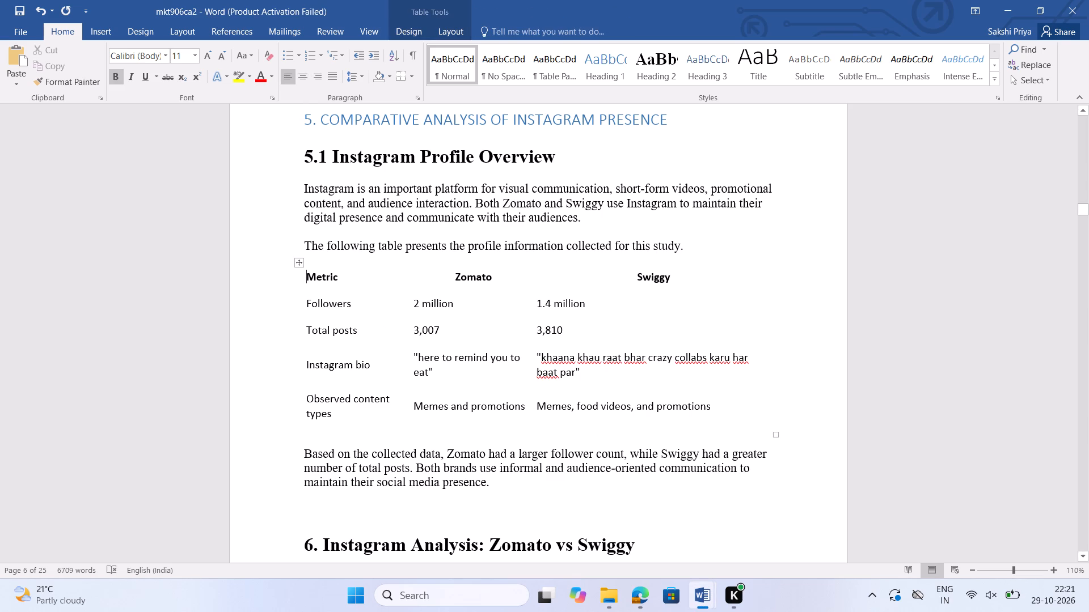
Indent Zomato's followers value in the profile table with spaces so it lines up under the "Zomato" header.
click(414, 302)
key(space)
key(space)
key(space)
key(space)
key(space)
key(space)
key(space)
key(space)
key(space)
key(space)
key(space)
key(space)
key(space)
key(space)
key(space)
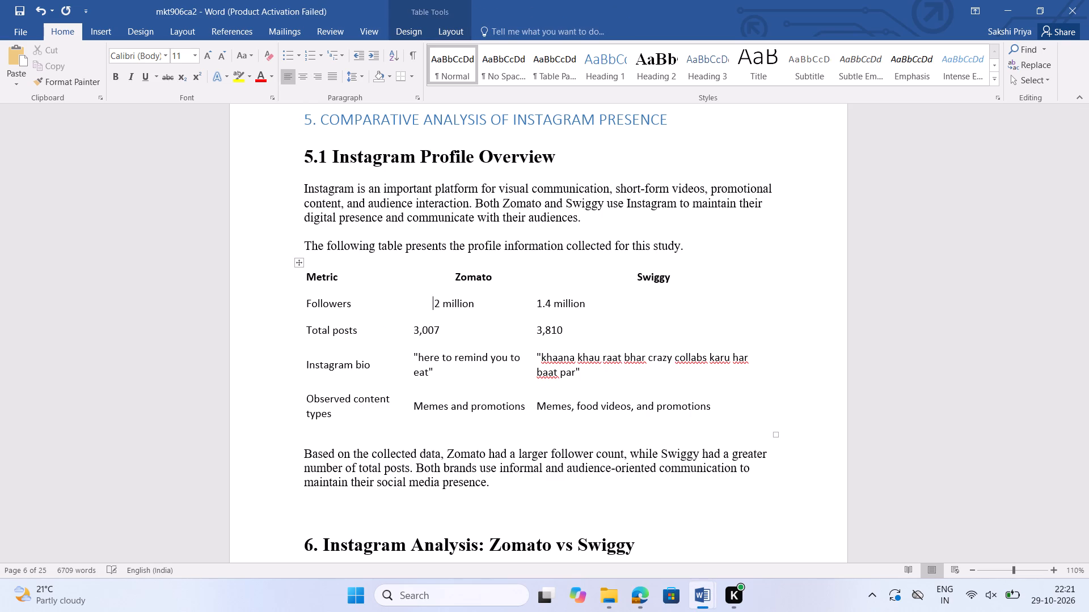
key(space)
Indent Zomato's total posts value with spaces so it lines up with the followers value above it.
click(411, 330)
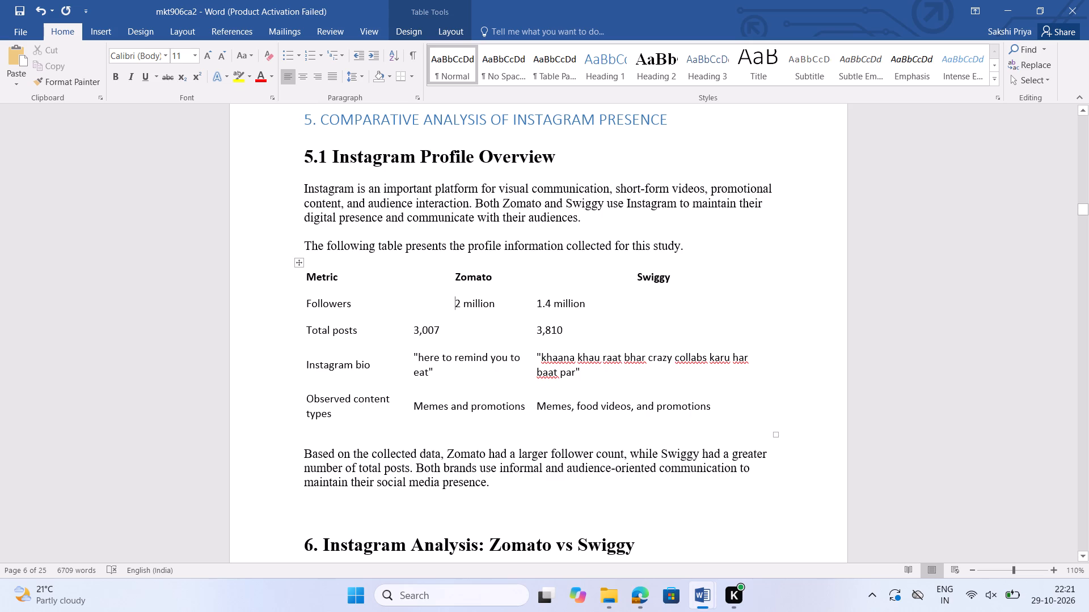
click(413, 330)
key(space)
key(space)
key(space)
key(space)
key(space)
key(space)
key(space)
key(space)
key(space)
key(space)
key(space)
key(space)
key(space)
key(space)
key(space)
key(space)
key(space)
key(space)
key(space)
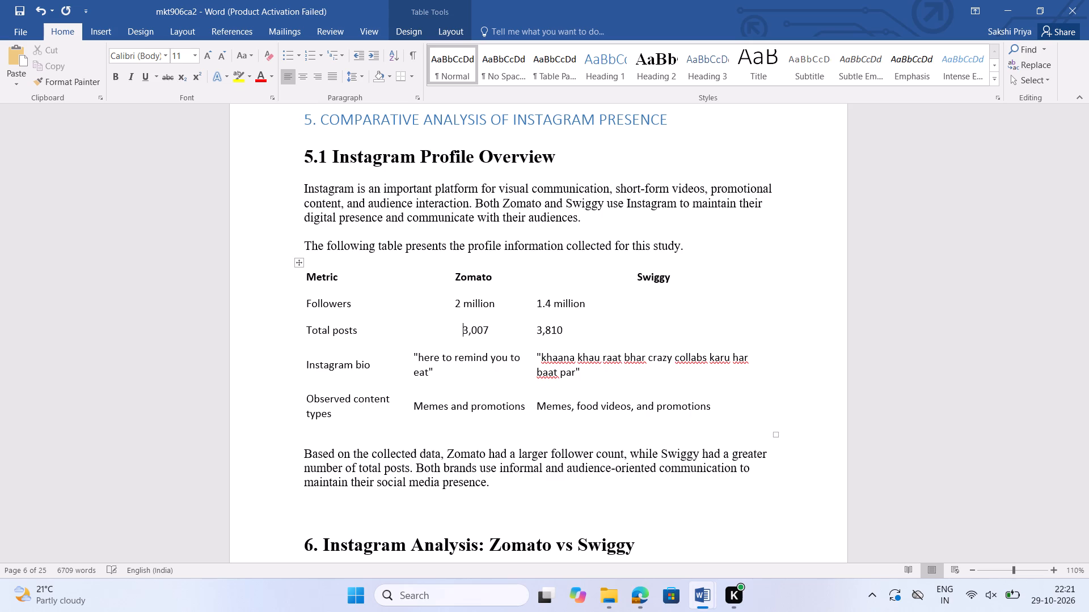
key(BackSpace)
key(BackSpace)
key(BackSpace)
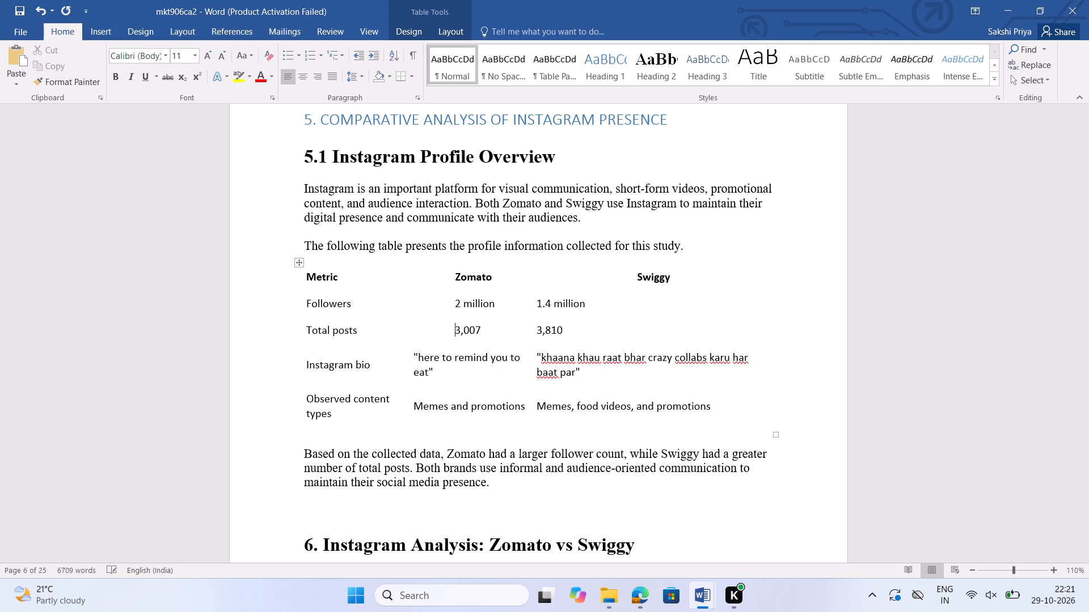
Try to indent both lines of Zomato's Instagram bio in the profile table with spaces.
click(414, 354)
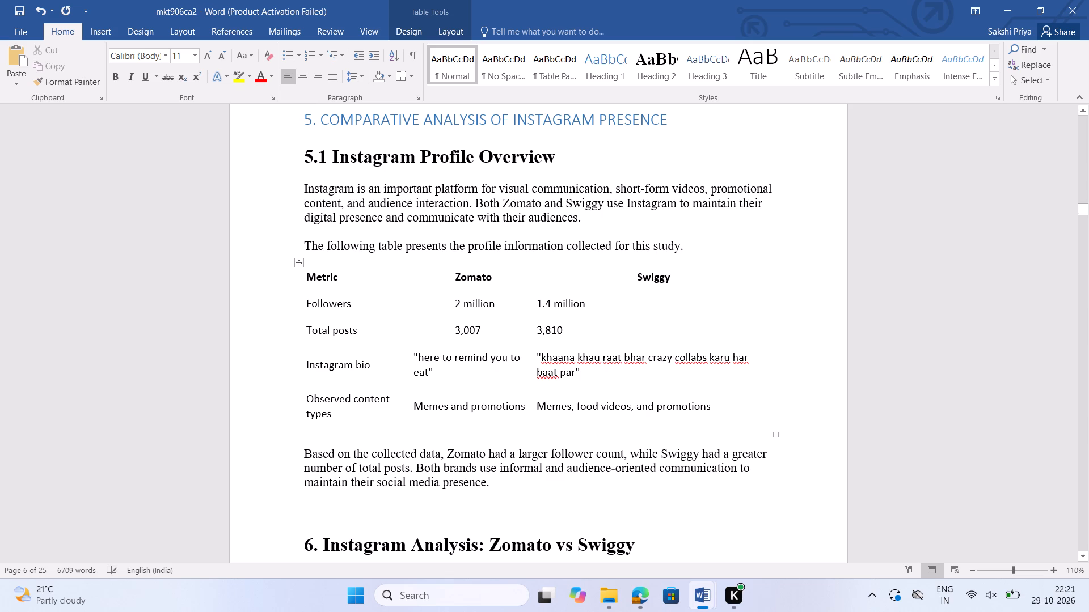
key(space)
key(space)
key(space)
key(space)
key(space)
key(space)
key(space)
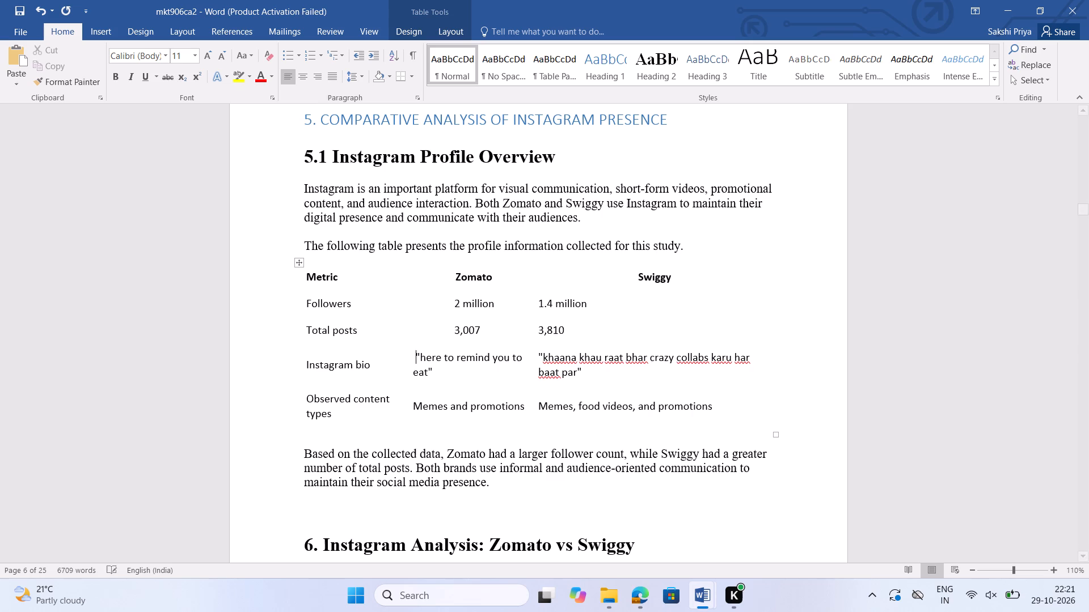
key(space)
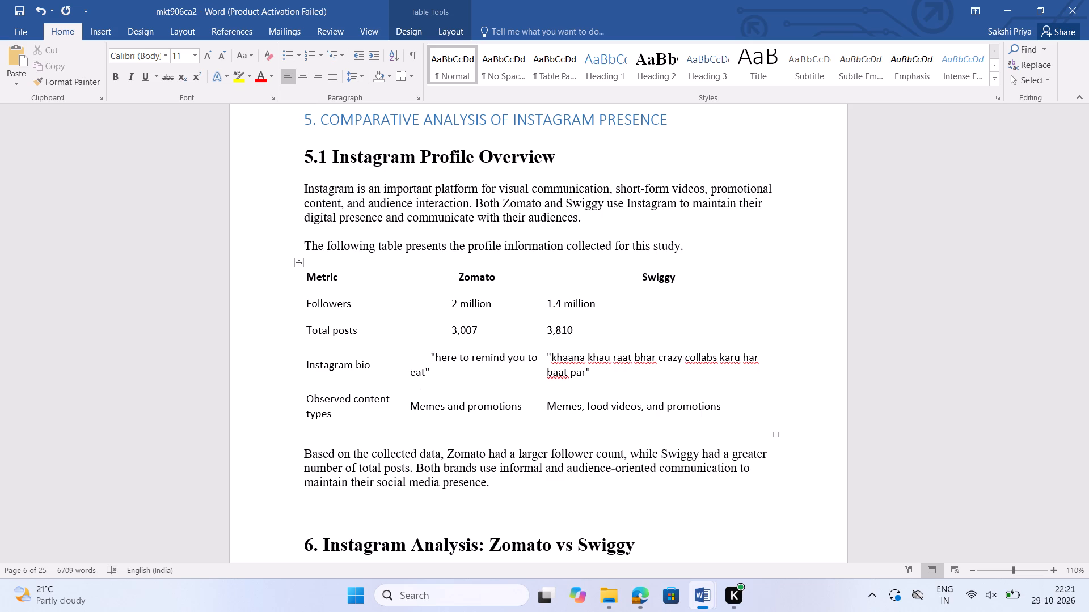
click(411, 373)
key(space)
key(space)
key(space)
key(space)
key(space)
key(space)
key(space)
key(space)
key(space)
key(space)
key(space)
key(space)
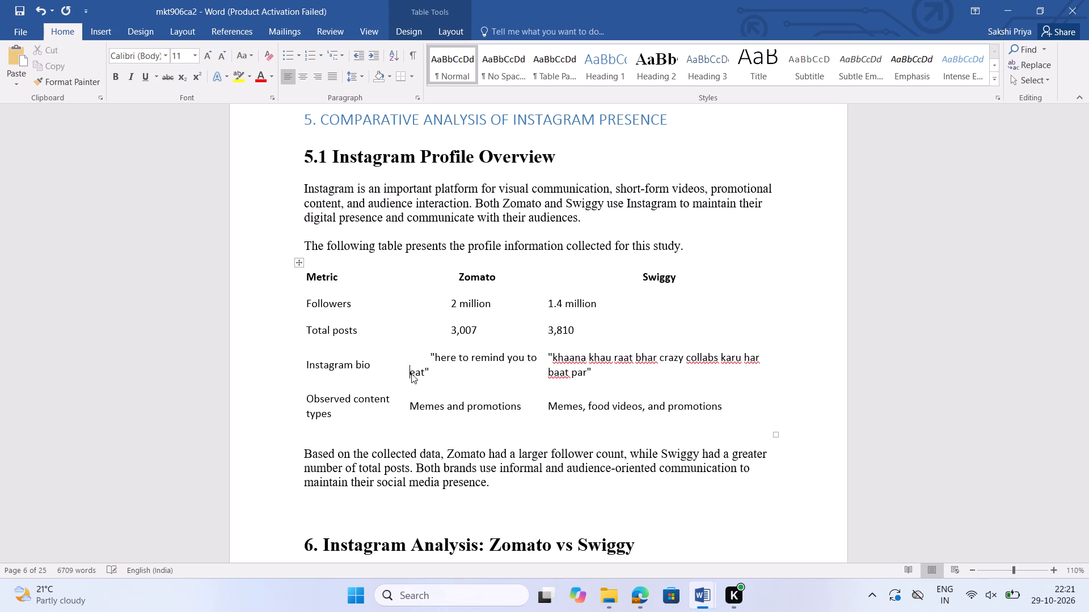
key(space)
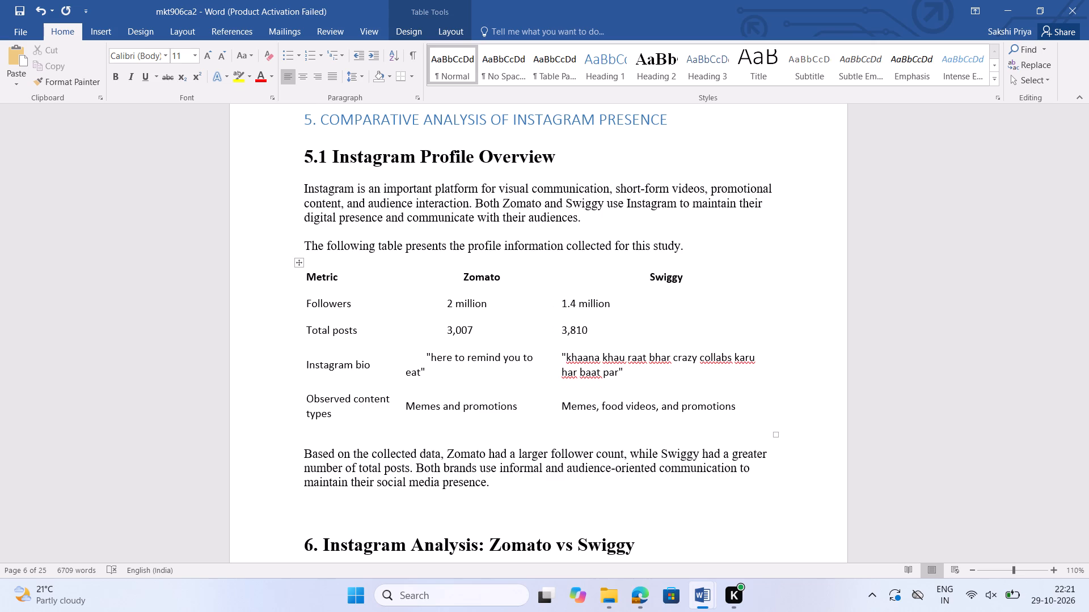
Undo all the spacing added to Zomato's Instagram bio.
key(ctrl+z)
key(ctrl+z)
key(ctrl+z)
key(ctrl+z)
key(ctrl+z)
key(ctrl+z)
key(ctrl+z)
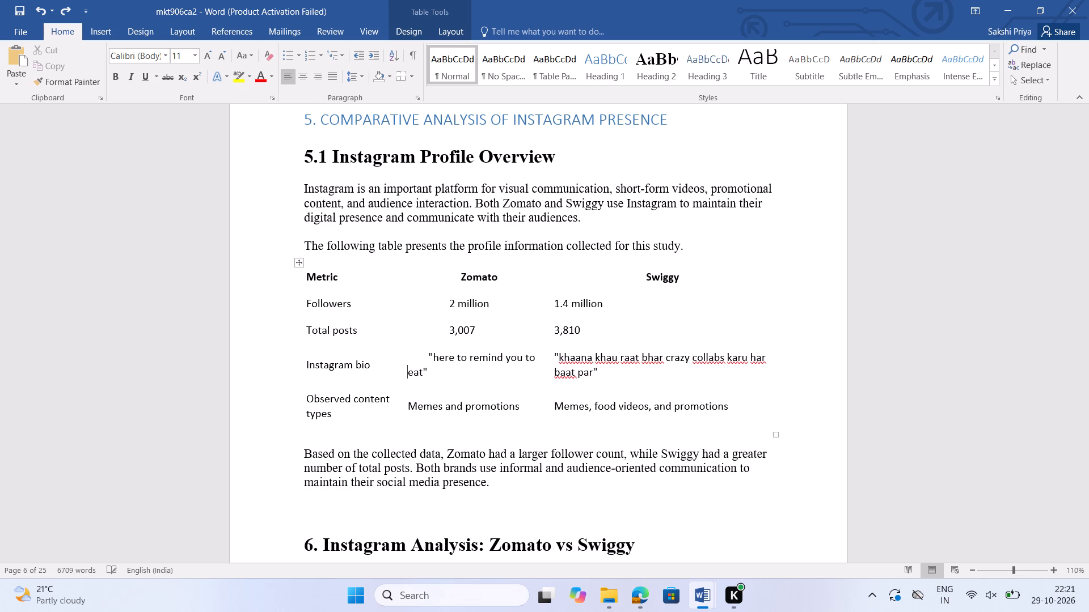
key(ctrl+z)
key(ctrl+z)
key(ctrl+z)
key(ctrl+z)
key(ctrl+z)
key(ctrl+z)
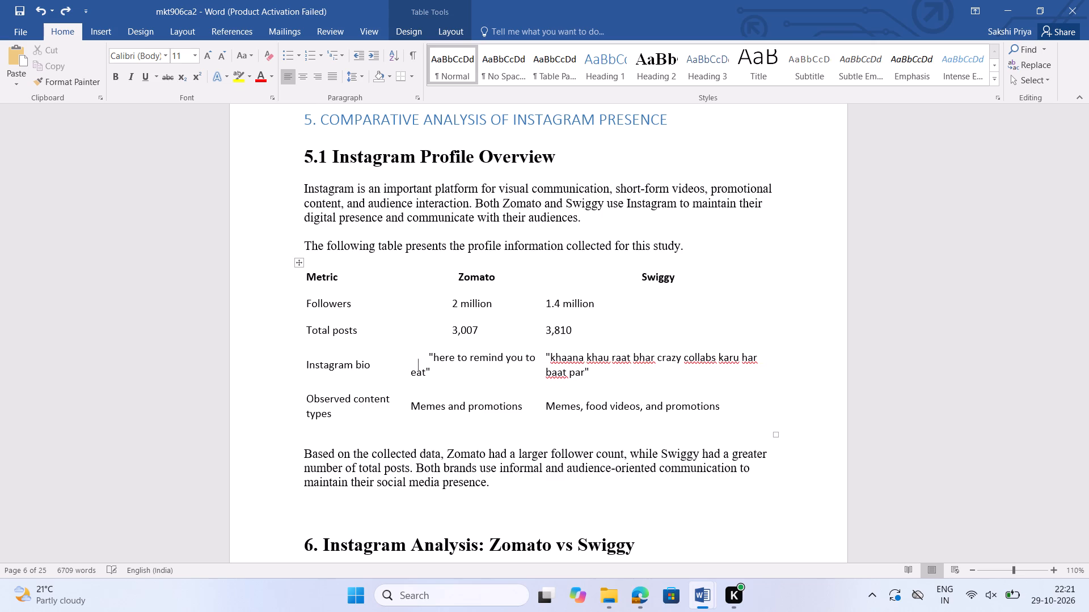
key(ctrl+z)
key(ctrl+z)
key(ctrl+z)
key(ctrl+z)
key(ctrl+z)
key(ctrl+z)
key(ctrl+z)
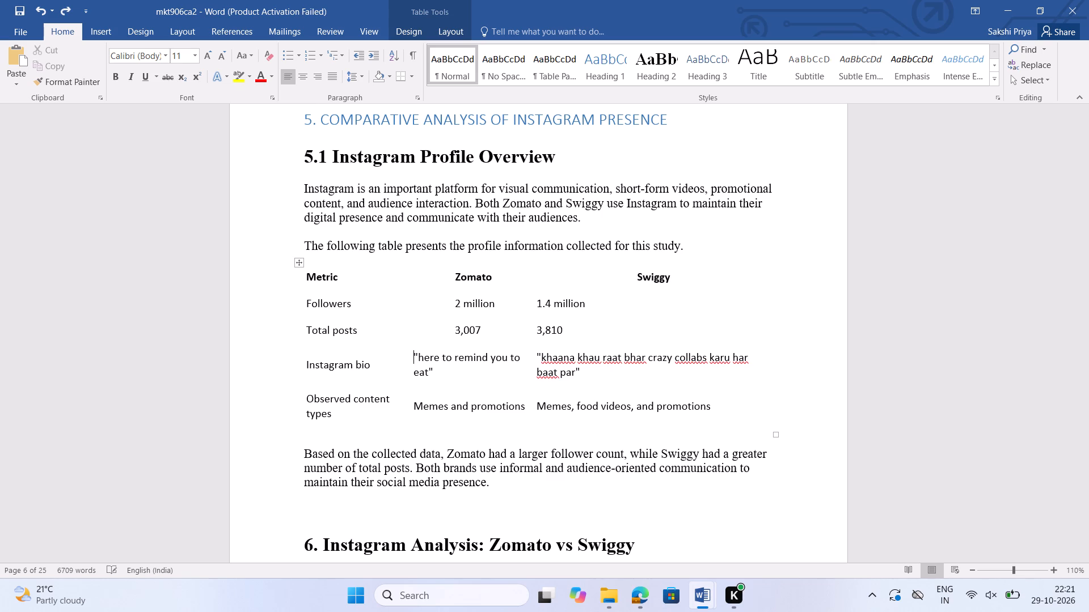
Indent Swiggy's followers value with spaces so it lines up under the "Swiggy" header.
click(538, 301)
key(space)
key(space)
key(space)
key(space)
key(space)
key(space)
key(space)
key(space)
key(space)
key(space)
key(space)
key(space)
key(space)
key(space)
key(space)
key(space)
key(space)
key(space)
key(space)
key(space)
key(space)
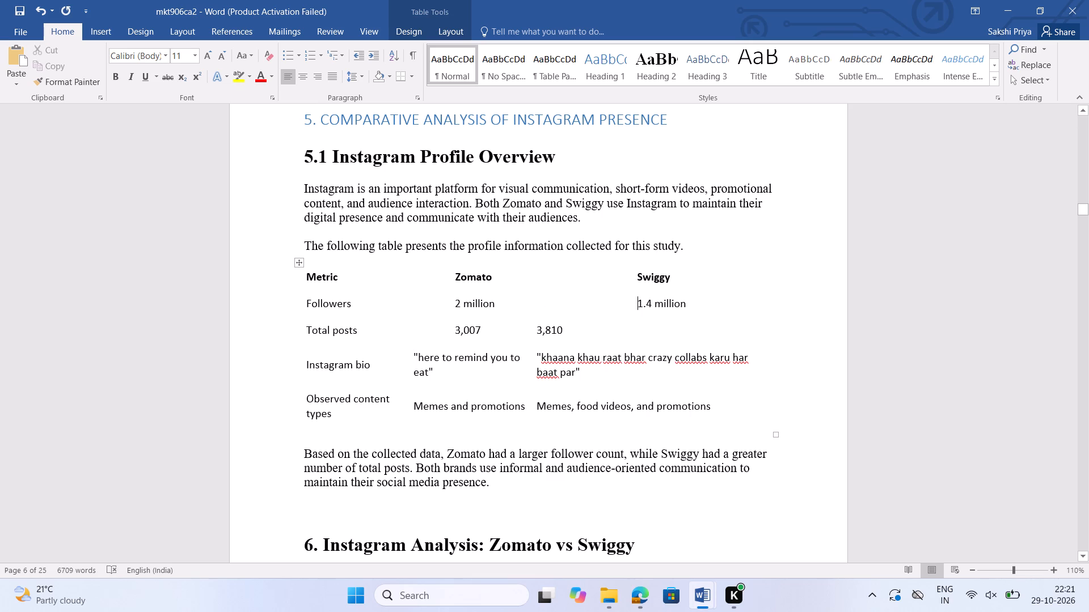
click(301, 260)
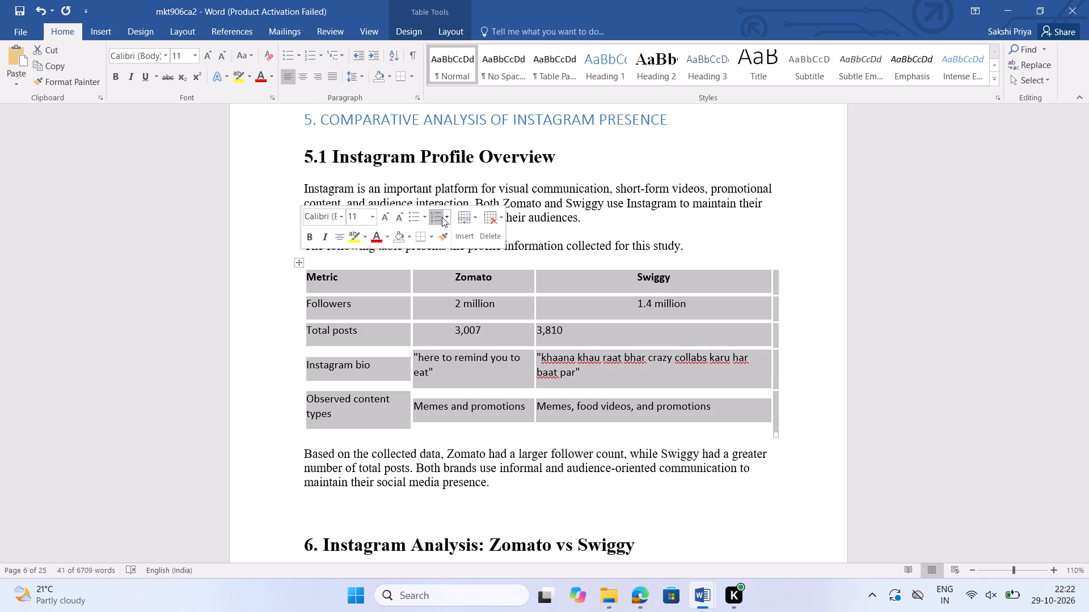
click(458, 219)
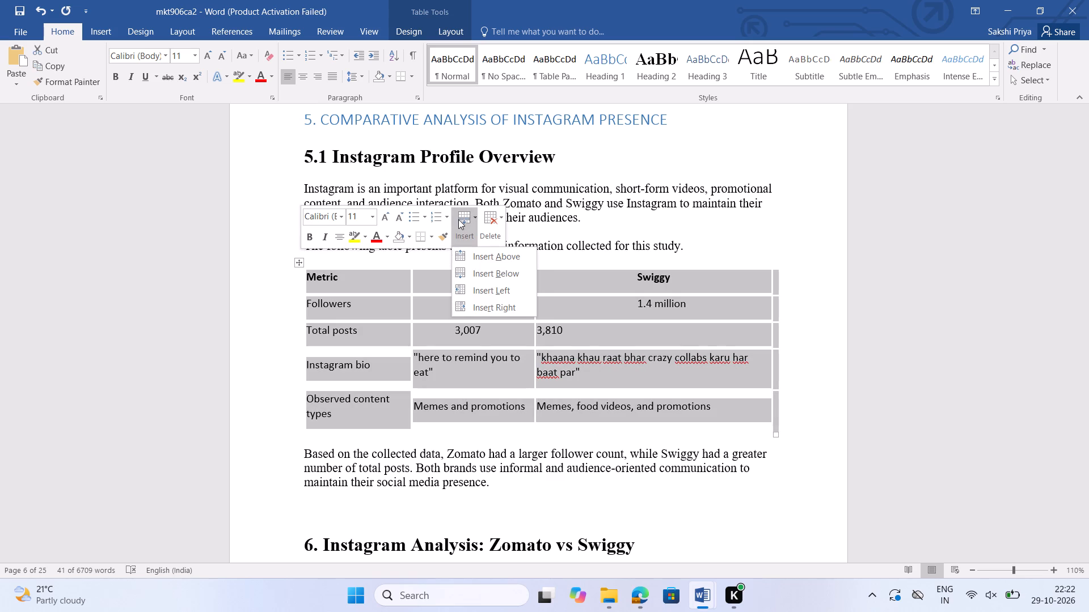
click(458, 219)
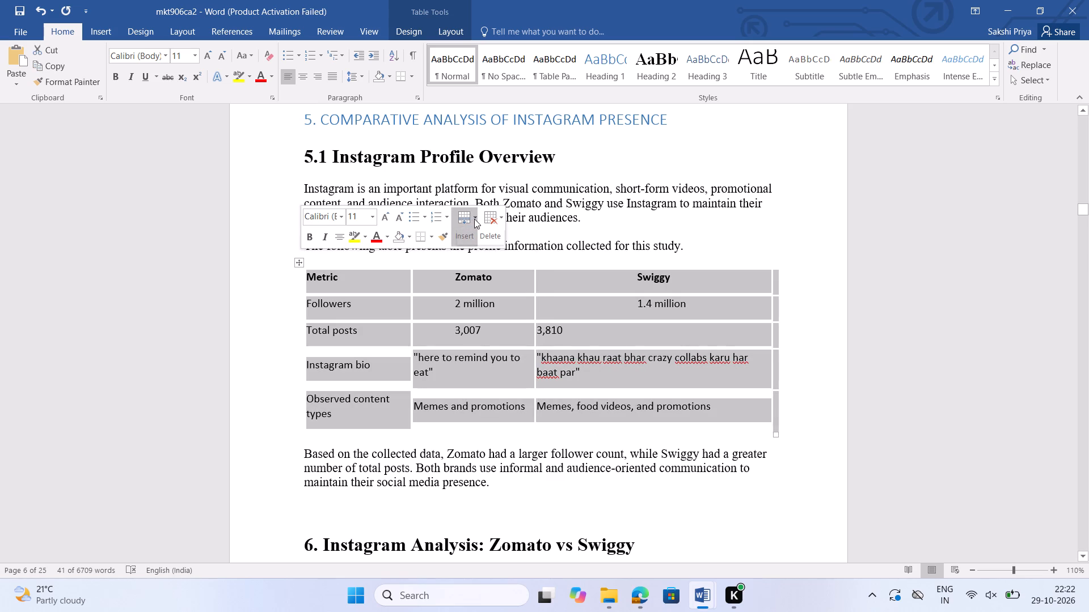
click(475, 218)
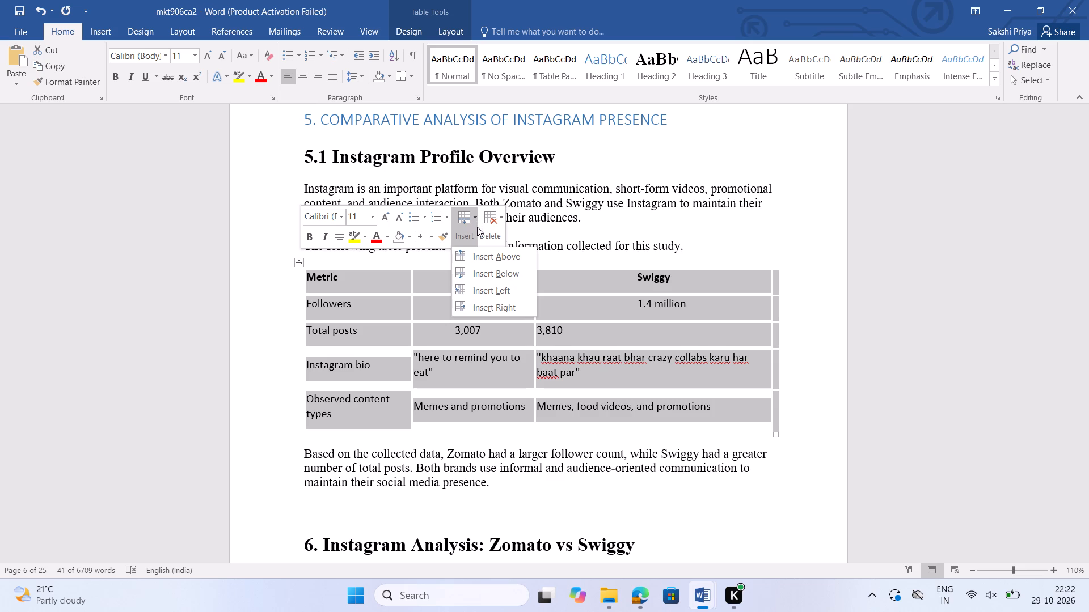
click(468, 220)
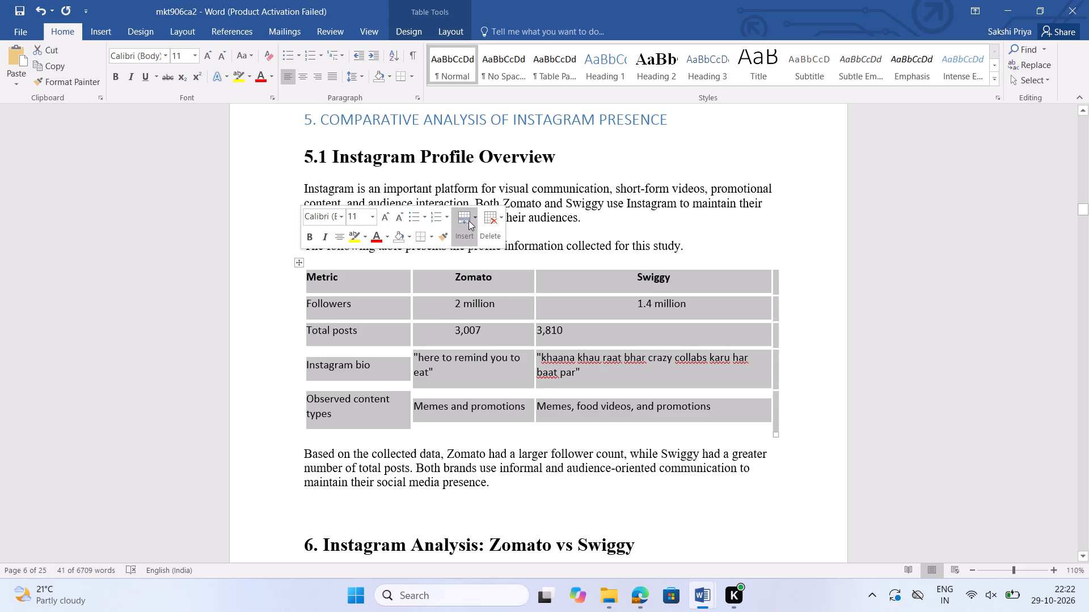
Add a bottom border and a top border to the whole Instagram profile table in section 5.1.
click(298, 263)
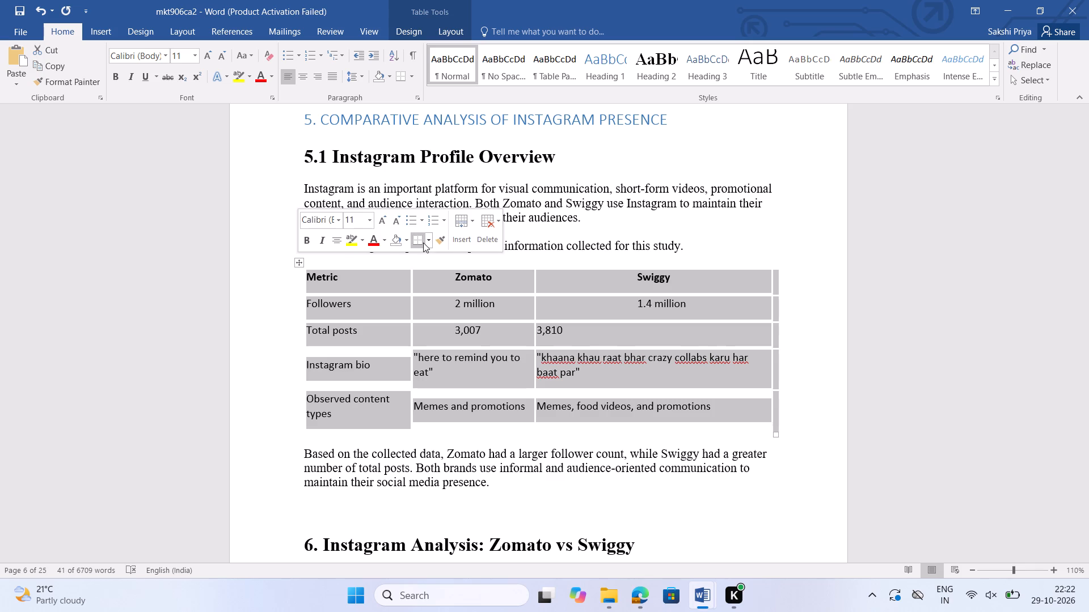
click(418, 240)
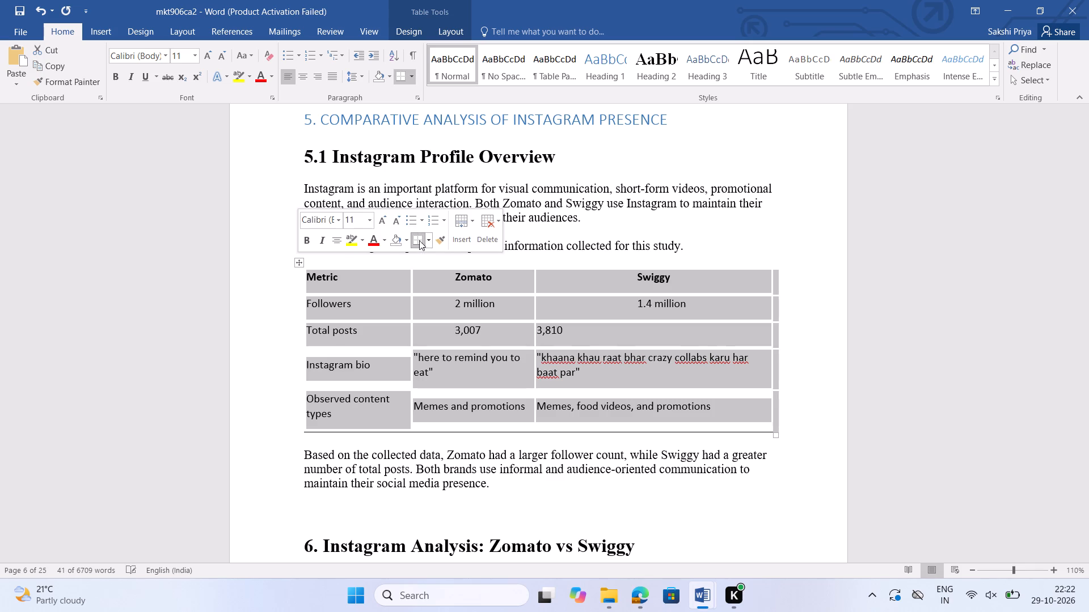
click(429, 240)
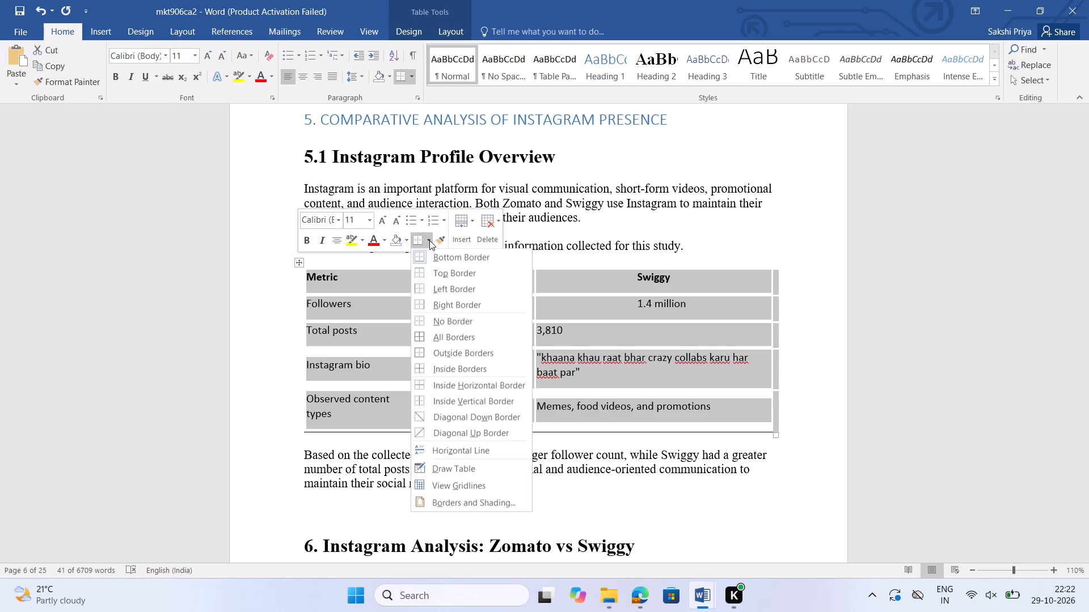
click(443, 271)
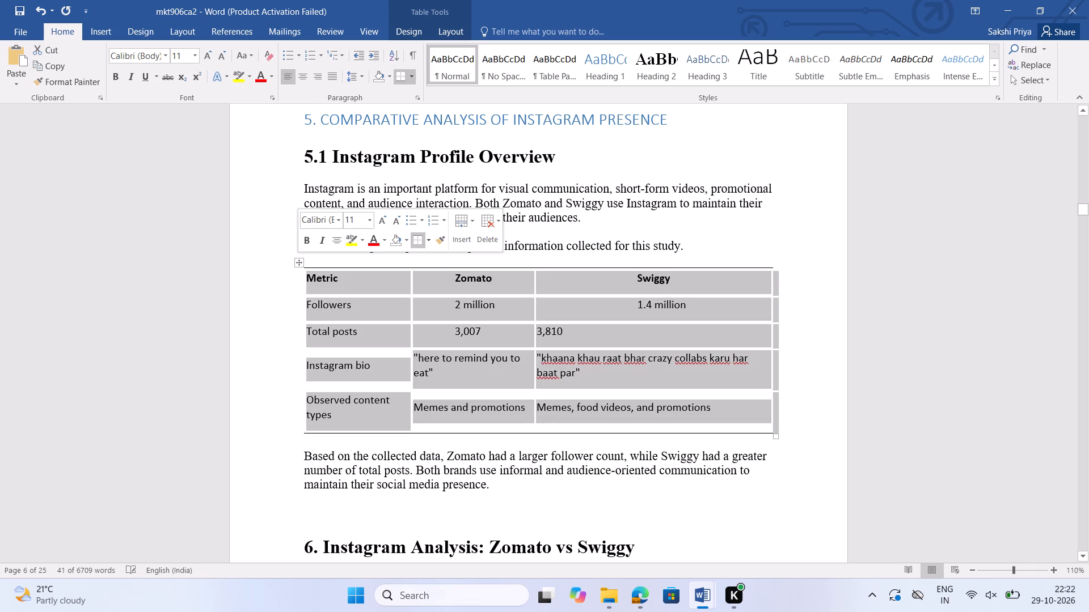
Add left and right borders to the whole Zomato and Swiggy metrics table under "5.1 Instagram Profile Overview".
click(427, 240)
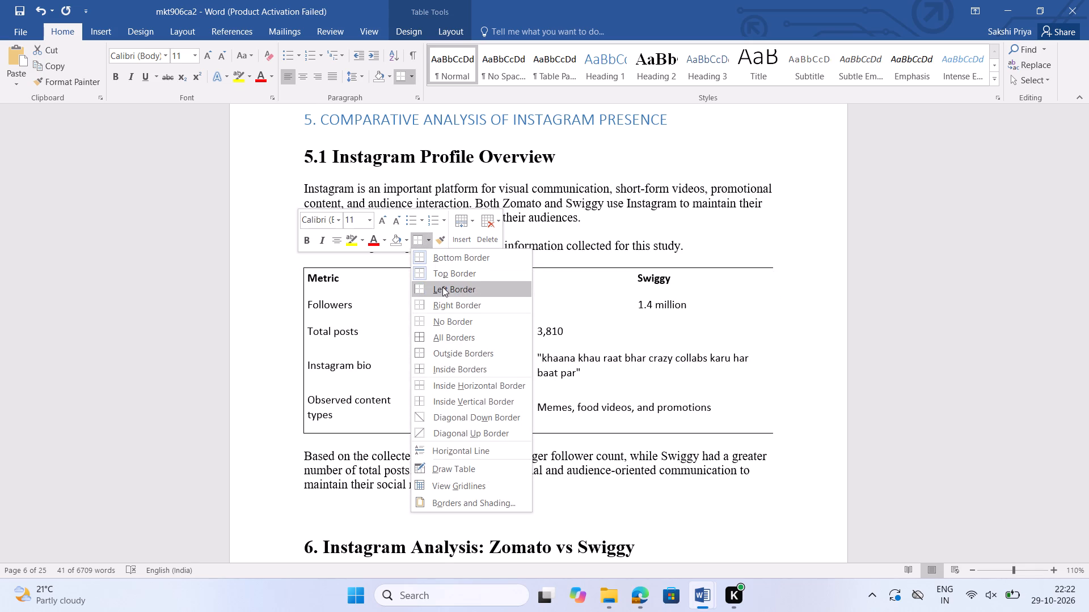
click(442, 287)
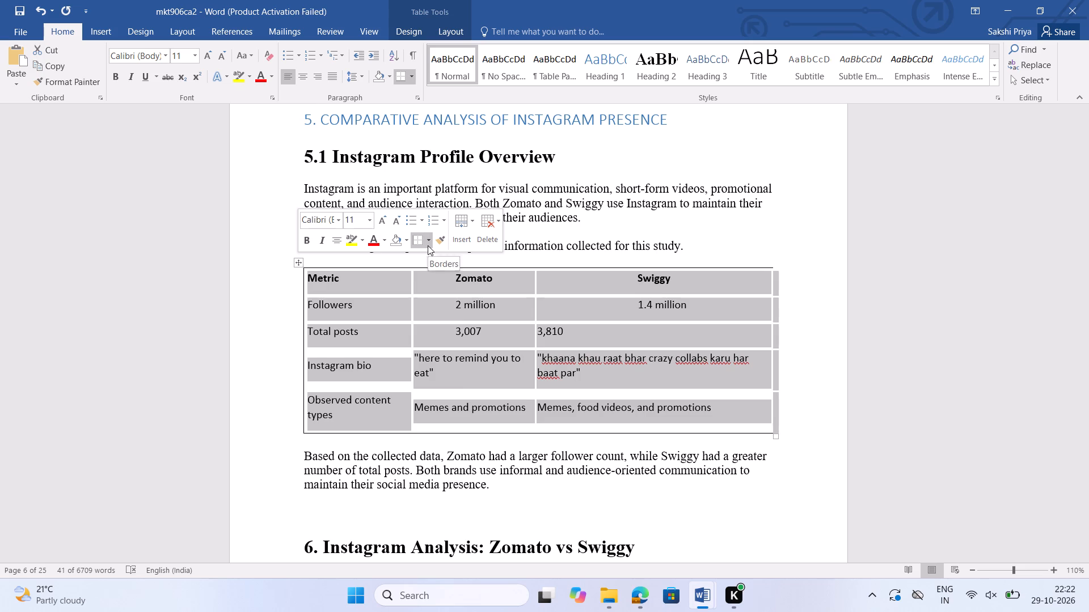
click(428, 245)
click(437, 303)
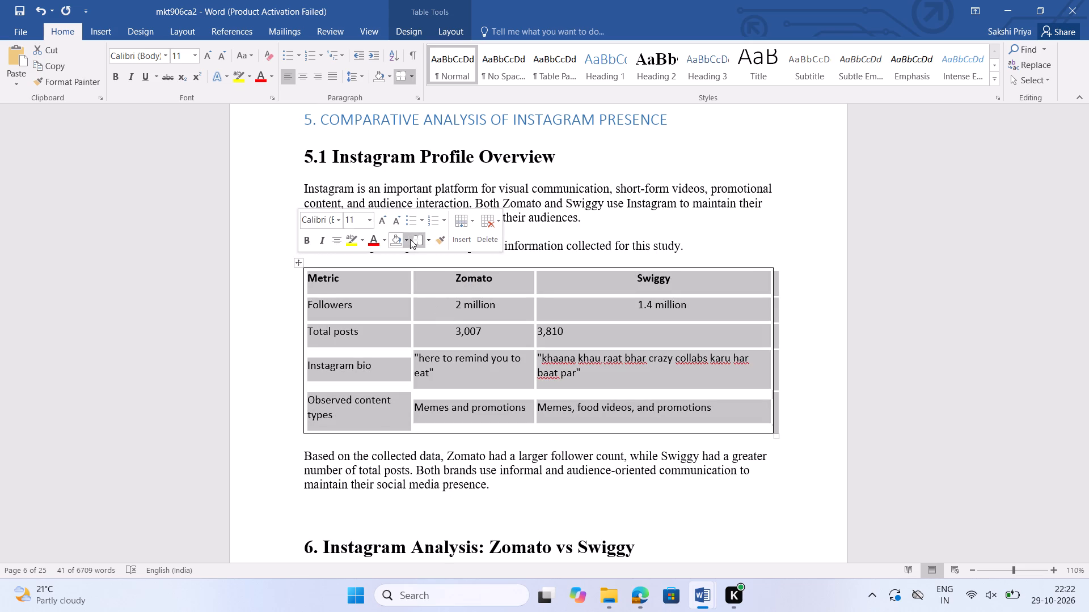
click(424, 240)
click(425, 240)
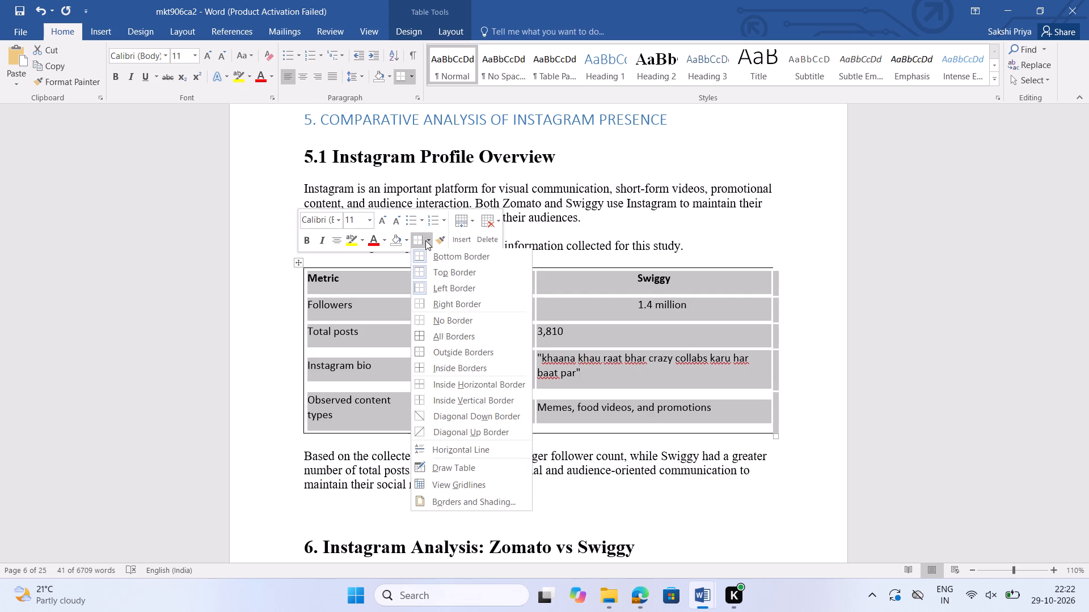
Apply inside borders to all cells of the Zomato and Swiggy metrics table, and clear the table selection.
click(454, 371)
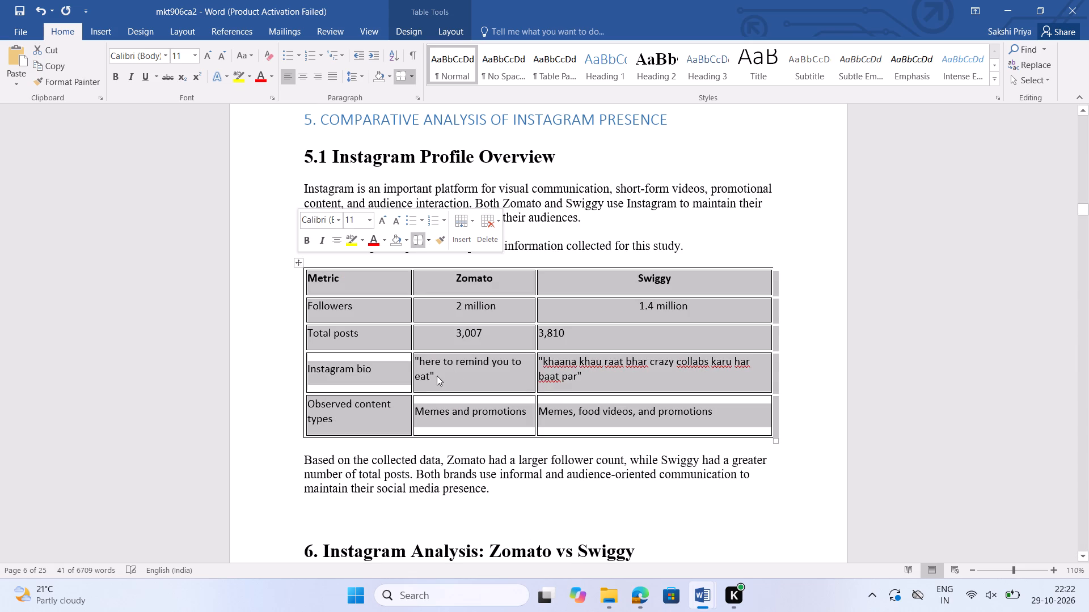
click(289, 335)
click(173, 365)
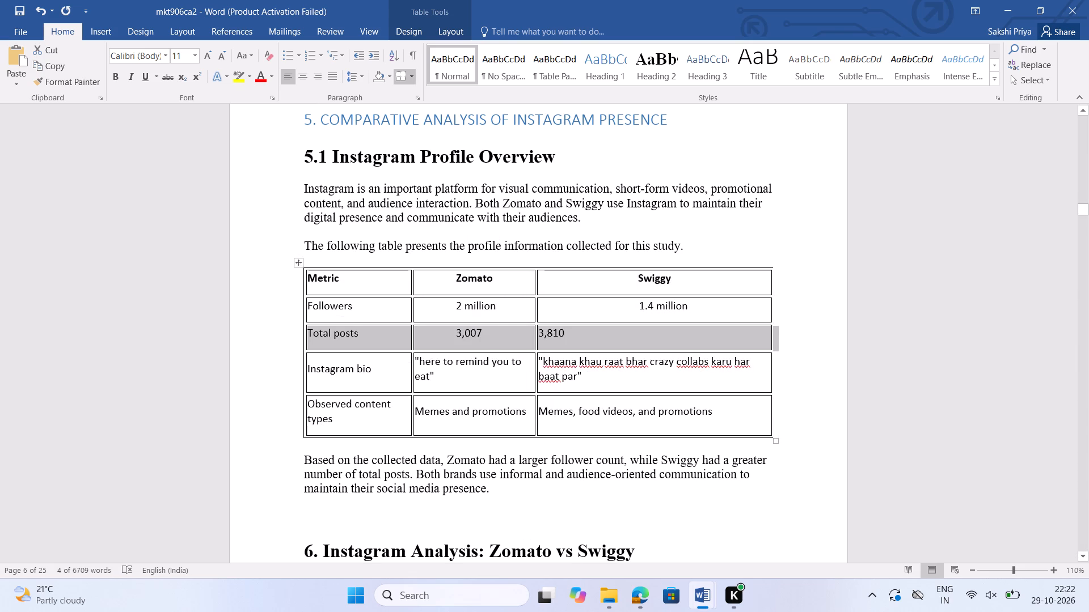
click(923, 231)
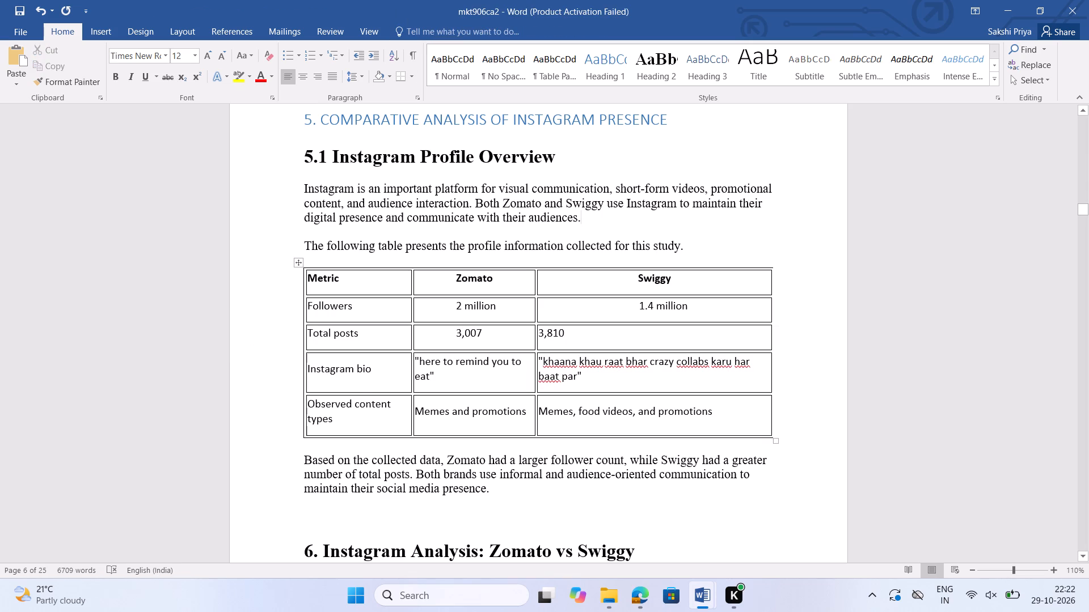
Shift Swiggy's total posts value 3,810 toward the middle of its cell using leading spaces.
click(542, 331)
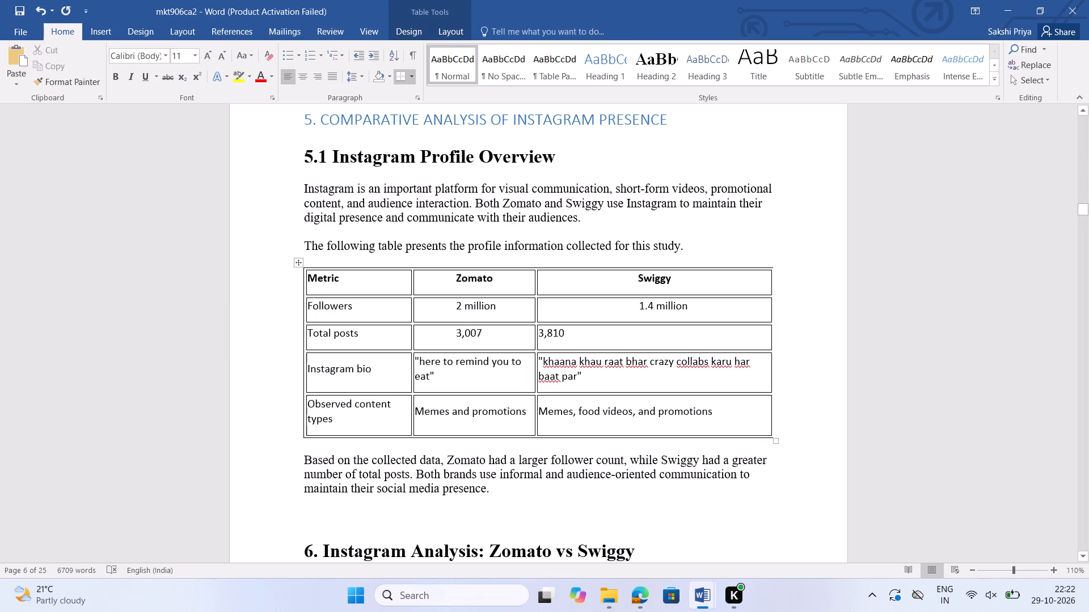
click(539, 331)
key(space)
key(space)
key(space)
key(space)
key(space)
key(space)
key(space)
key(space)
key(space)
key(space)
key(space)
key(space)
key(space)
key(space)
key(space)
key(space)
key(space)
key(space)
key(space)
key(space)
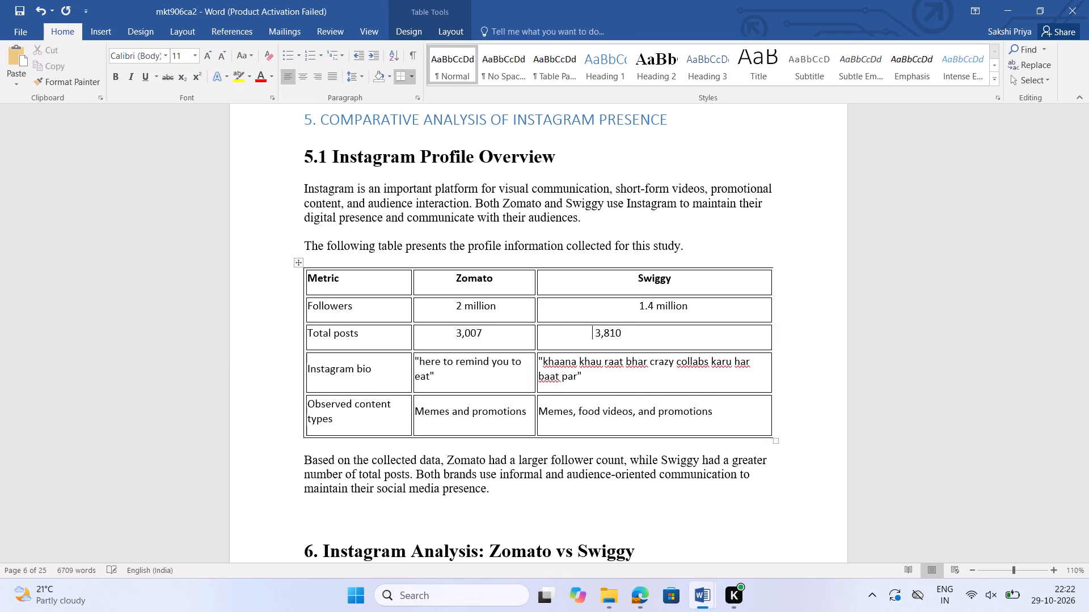
key(BackSpace)
key(BackSpace)
Break Swiggy's Instagram bio onto a second line after "khaana khau raat bhar".
click(651, 363)
key(Return)
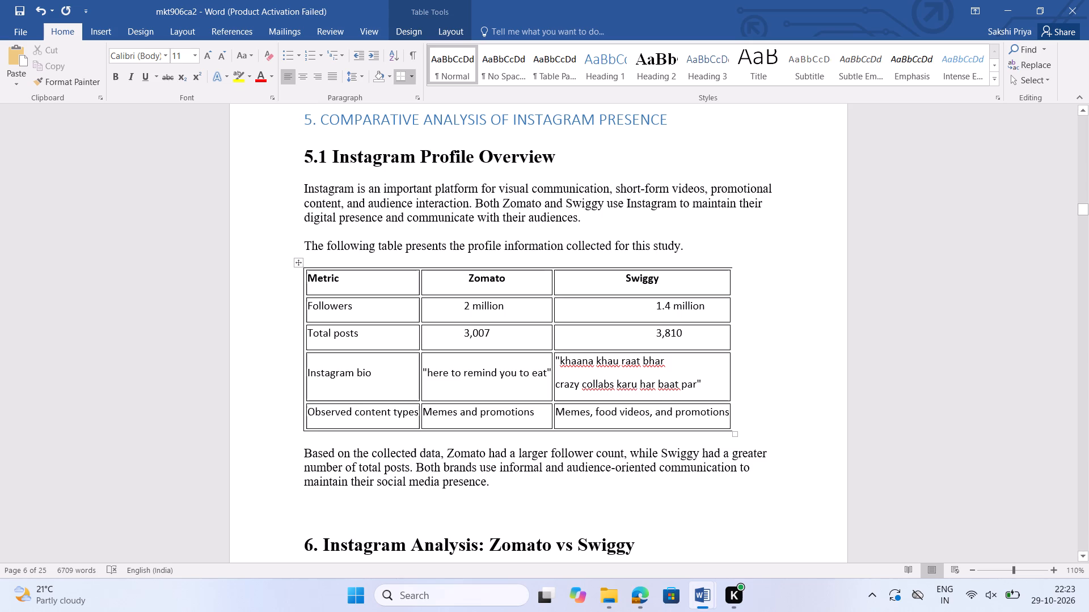
Insert a comma and another content type starting with "fo" after "Memes" in Zomato's observed content types cell.
click(457, 415)
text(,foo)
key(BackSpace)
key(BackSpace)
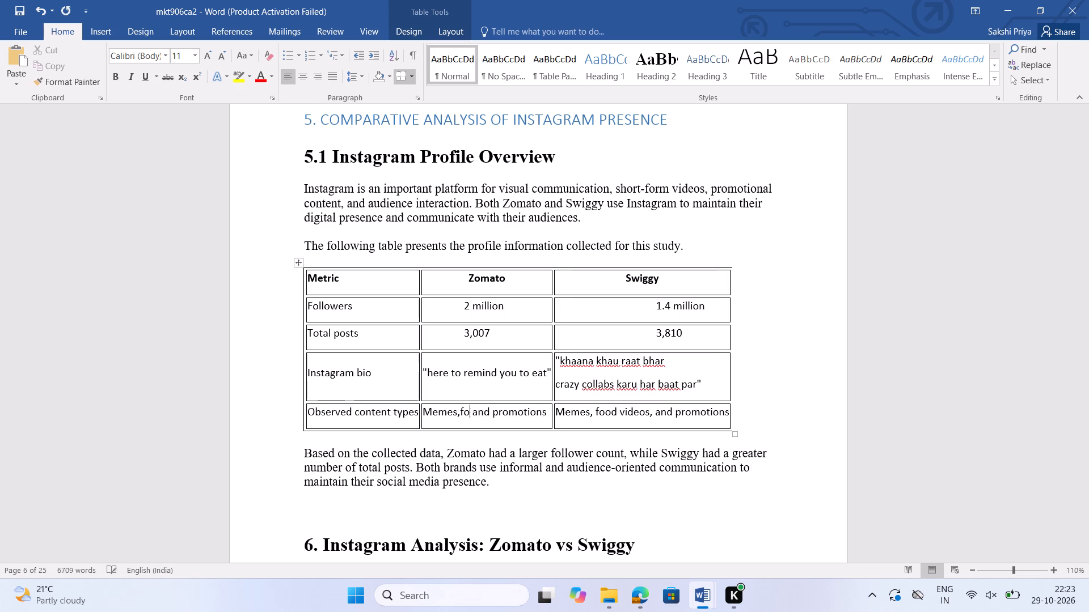
Complete Zomato's observed content types cell so it reads "Memes, food videos and promotions".
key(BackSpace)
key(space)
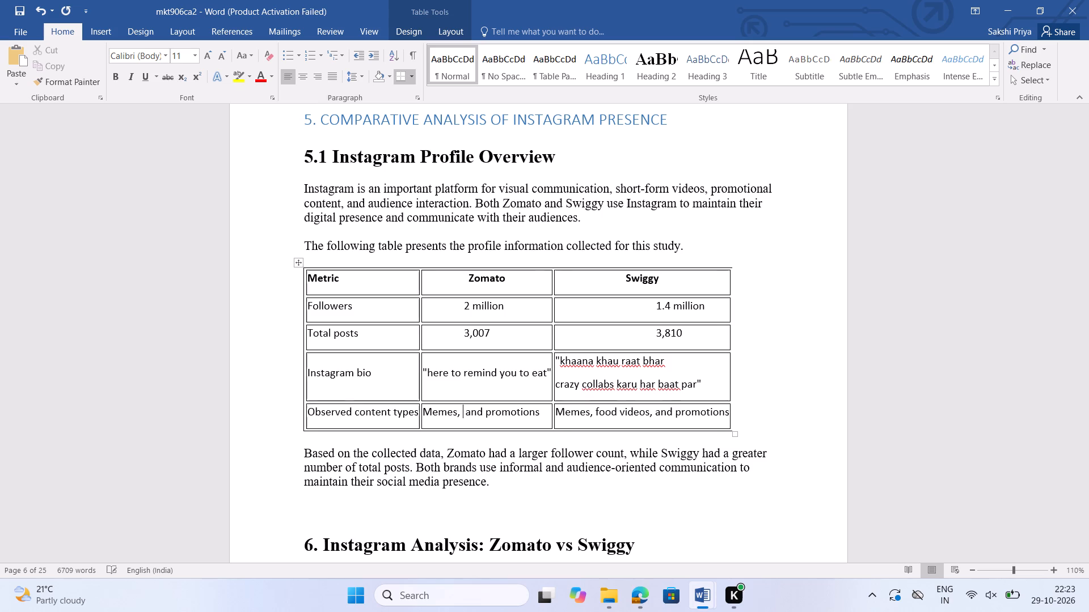
text(food videos)
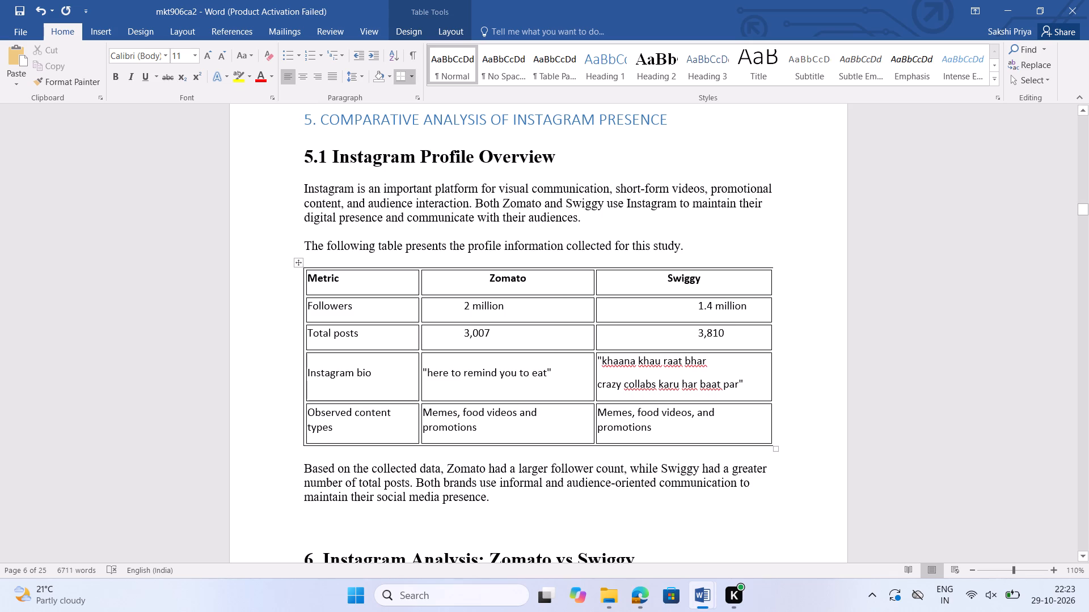
Remove the bottom border and add the right border on the whole profile table in section 5.1.
click(812, 348)
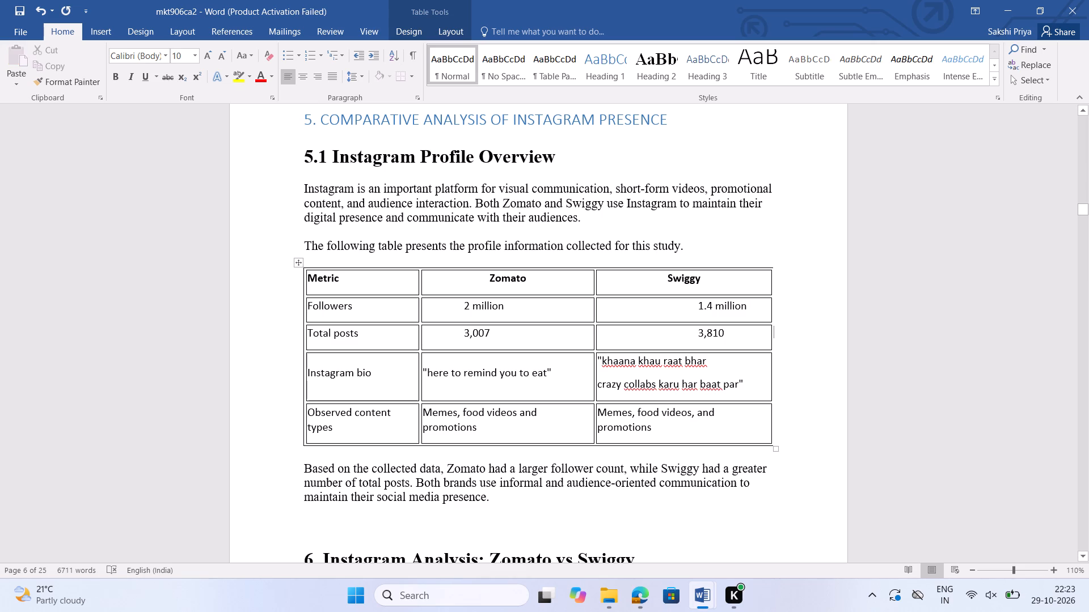
click(731, 280)
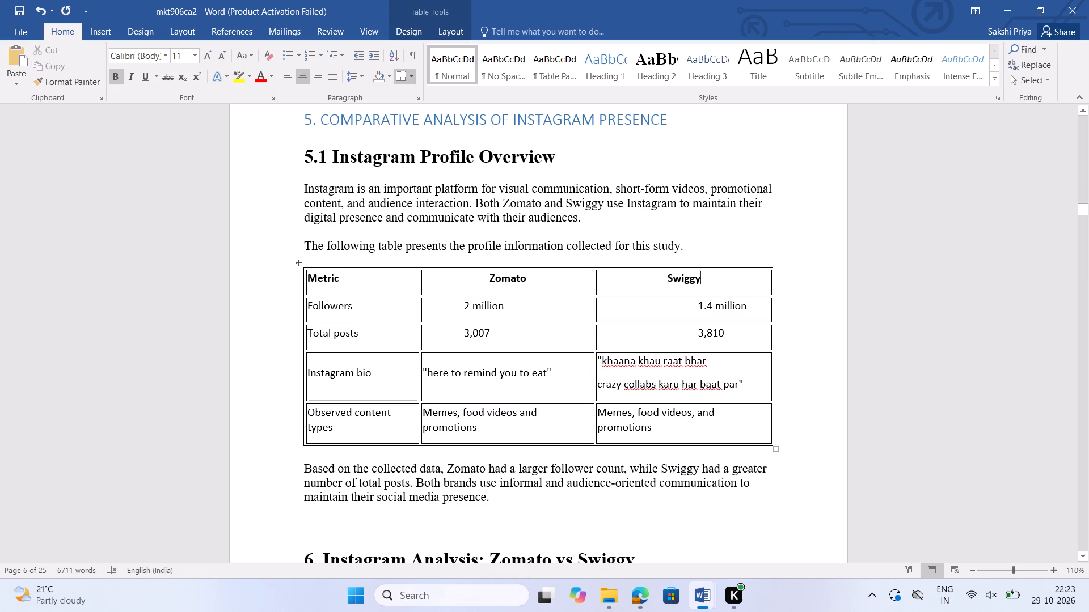
click(301, 262)
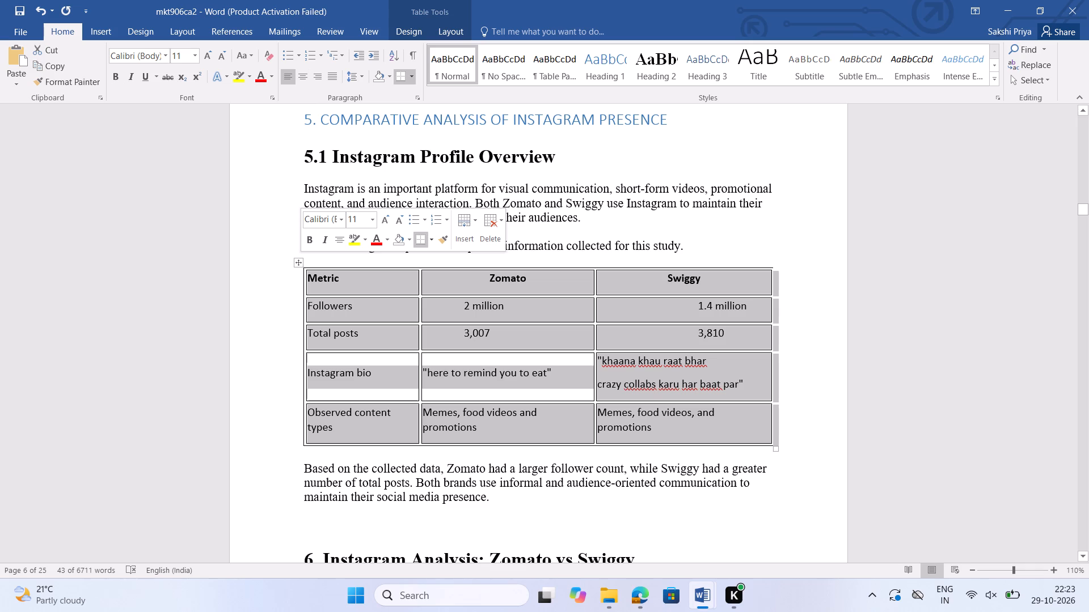
click(427, 244)
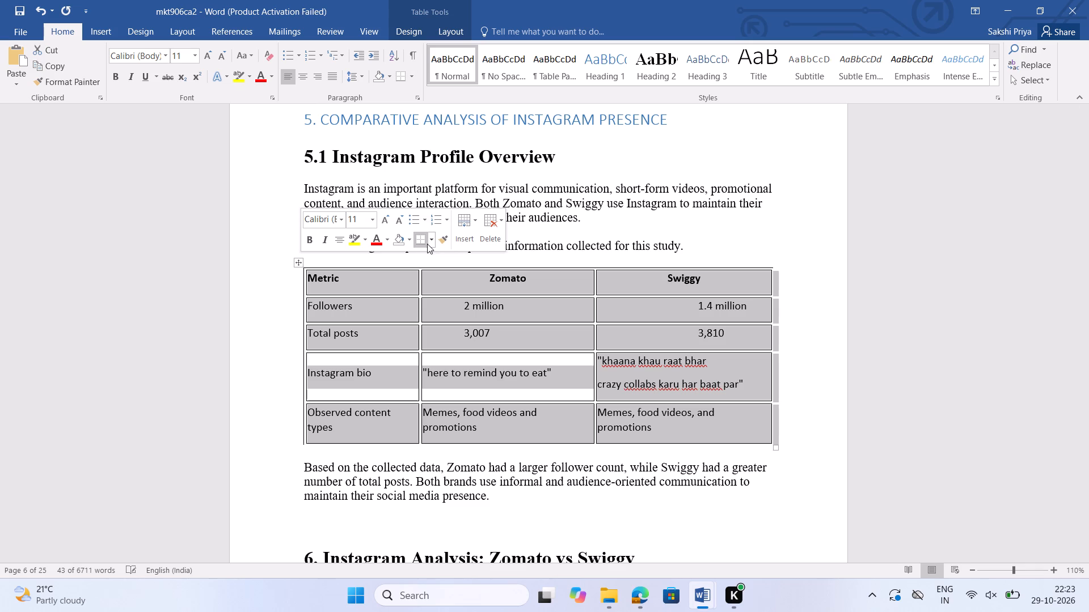
click(431, 243)
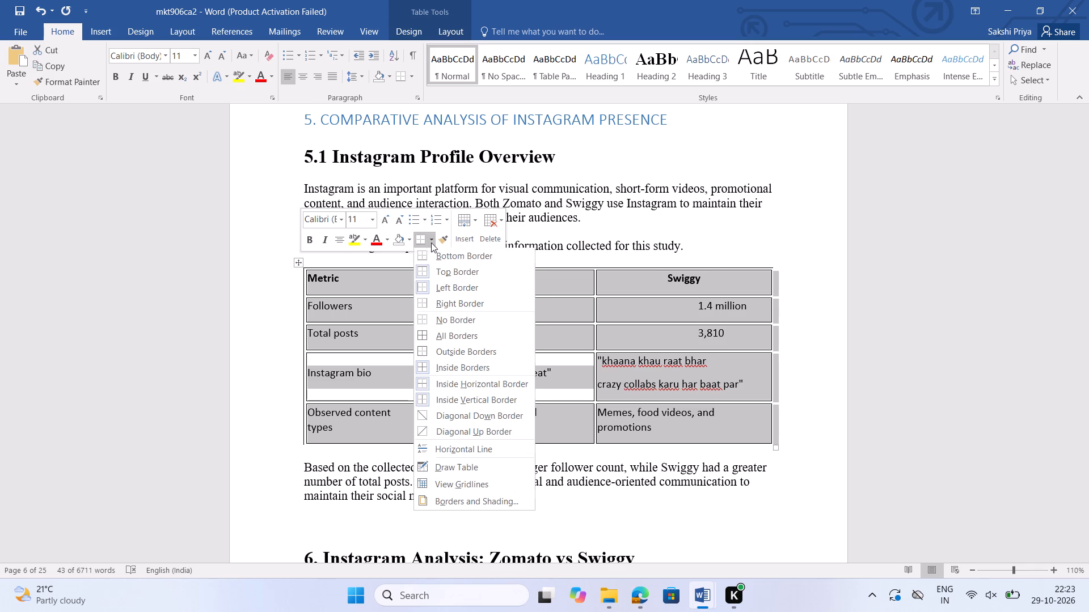
click(458, 307)
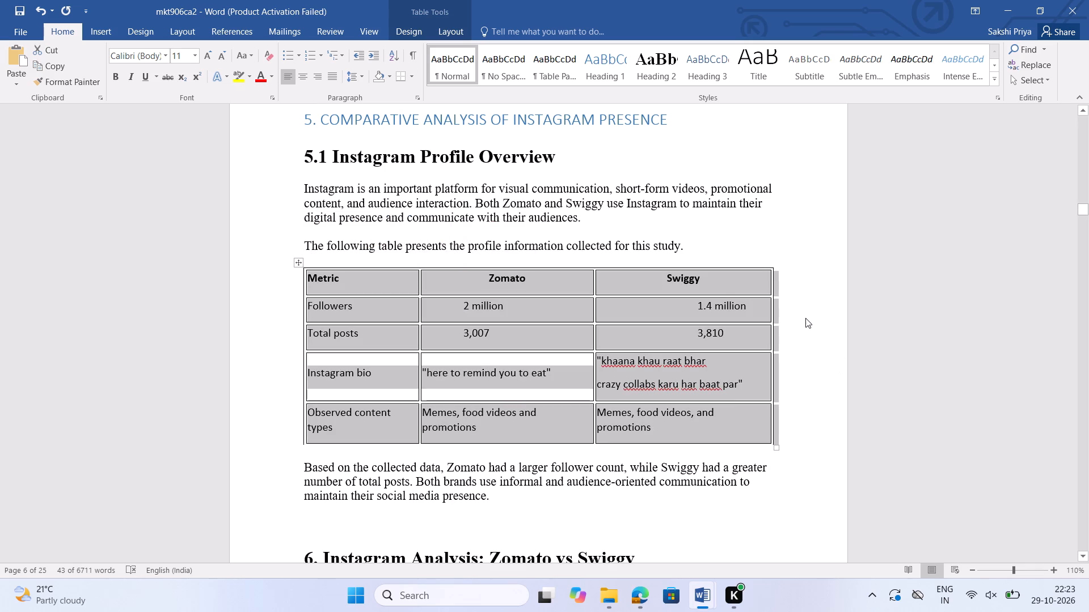
click(805, 318)
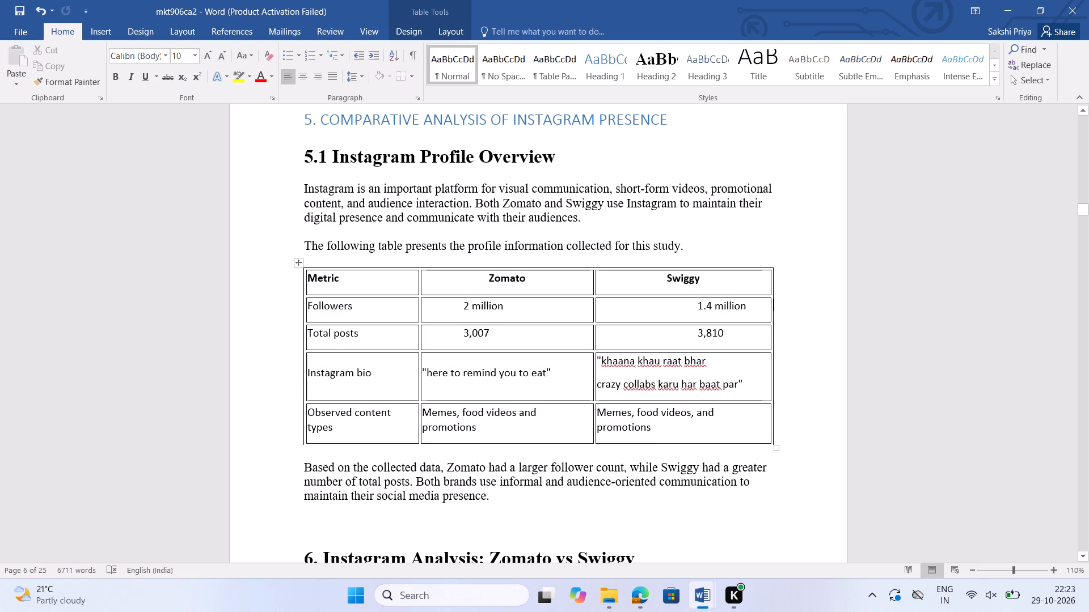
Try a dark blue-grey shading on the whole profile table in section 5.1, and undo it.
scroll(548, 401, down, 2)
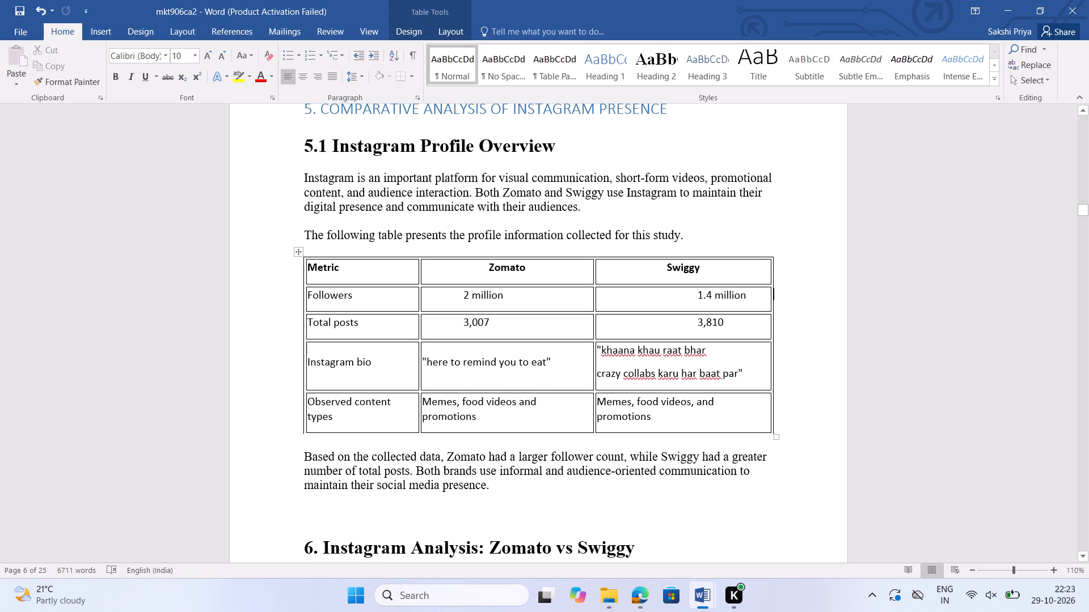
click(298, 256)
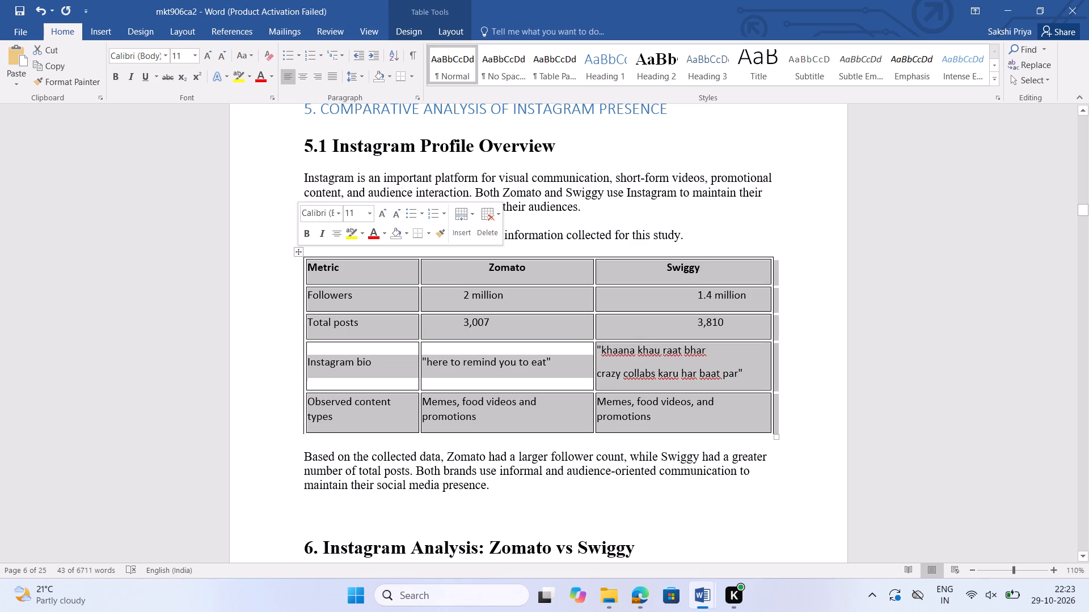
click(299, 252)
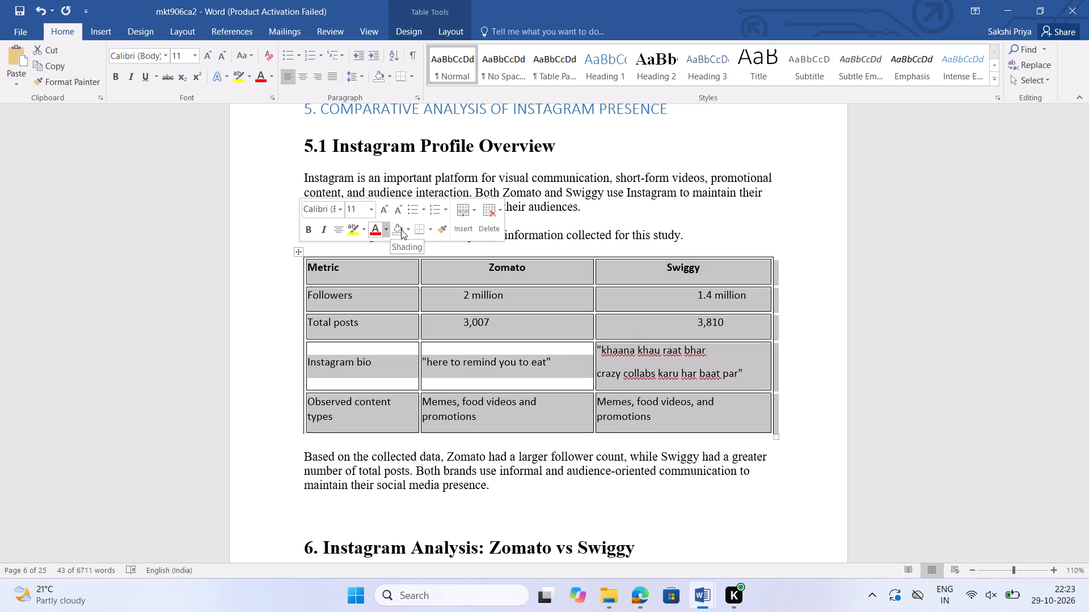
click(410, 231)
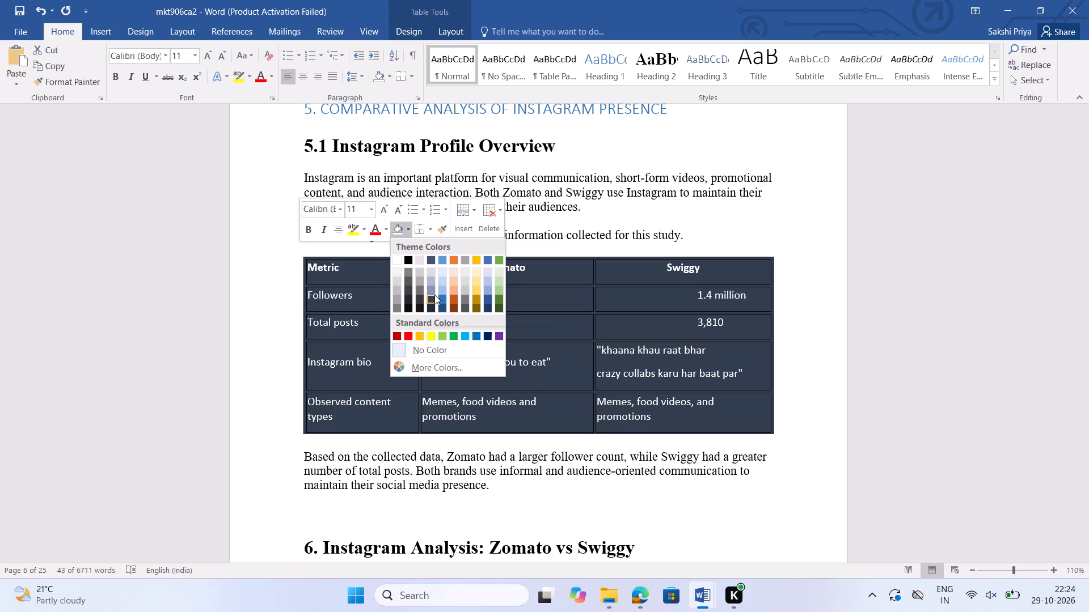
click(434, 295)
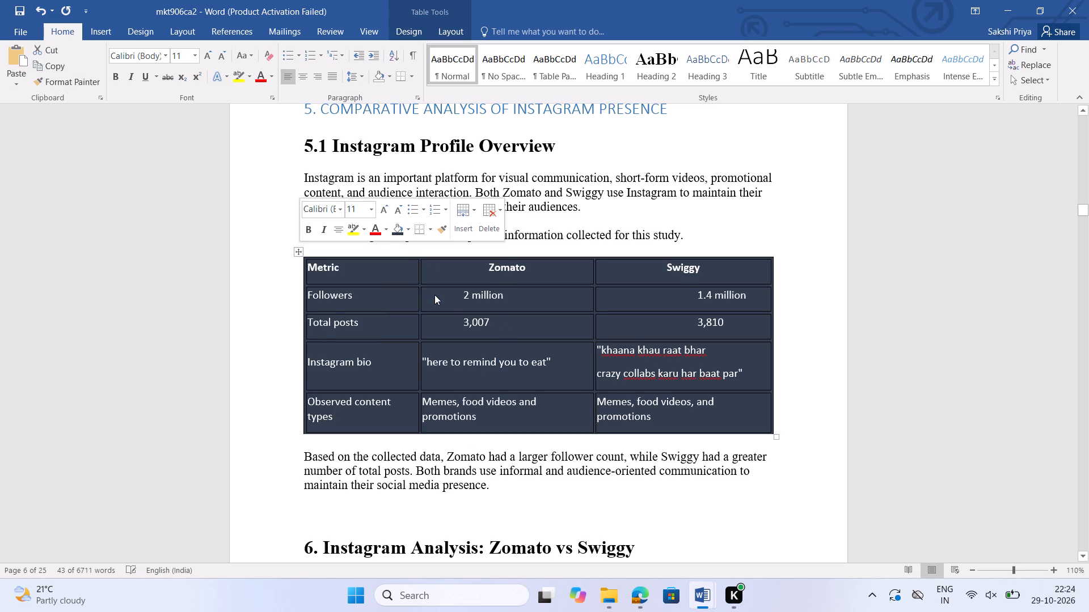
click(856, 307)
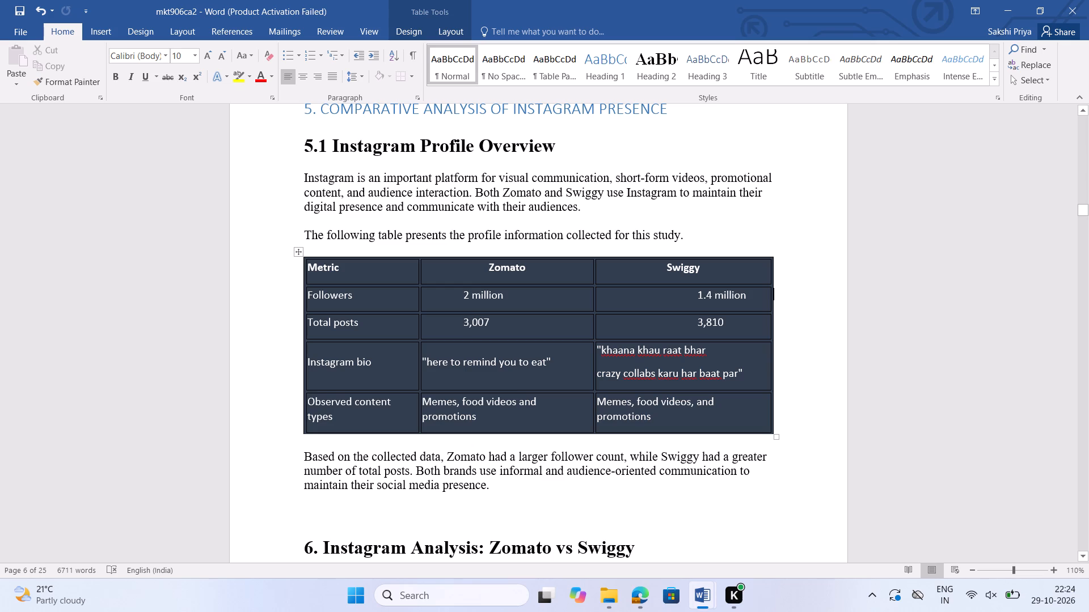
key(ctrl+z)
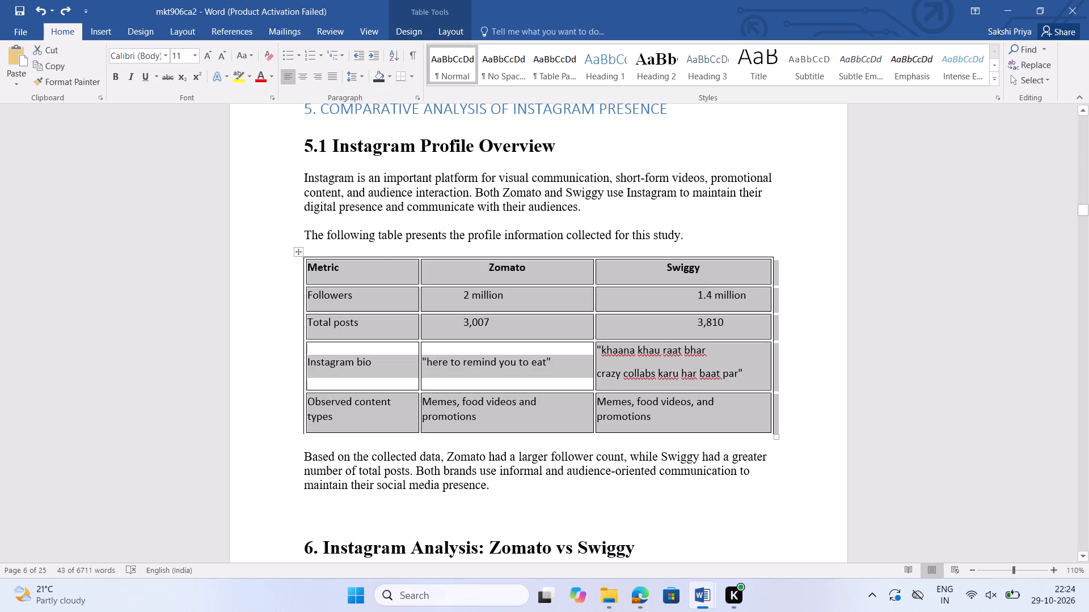
Shade the whole profile table under "5.1 Instagram Profile Overview" light blue.
click(302, 253)
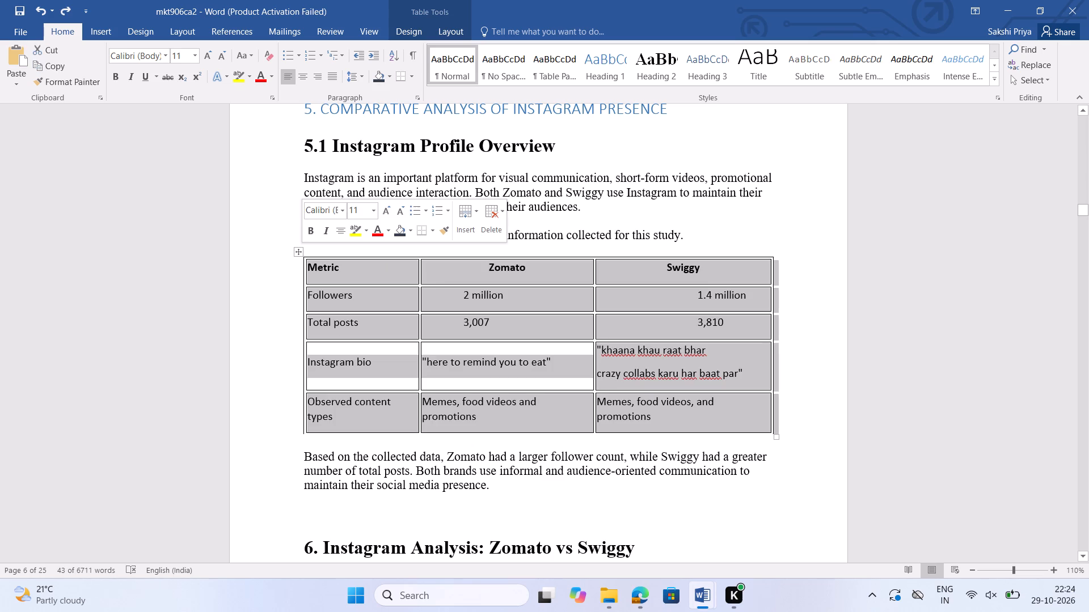
click(410, 229)
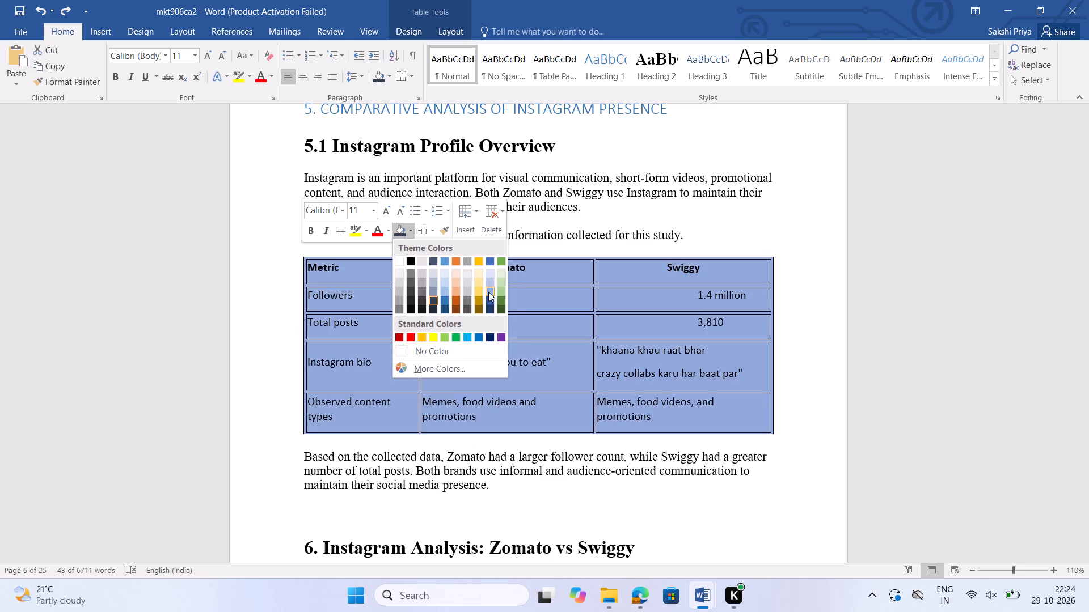
click(491, 279)
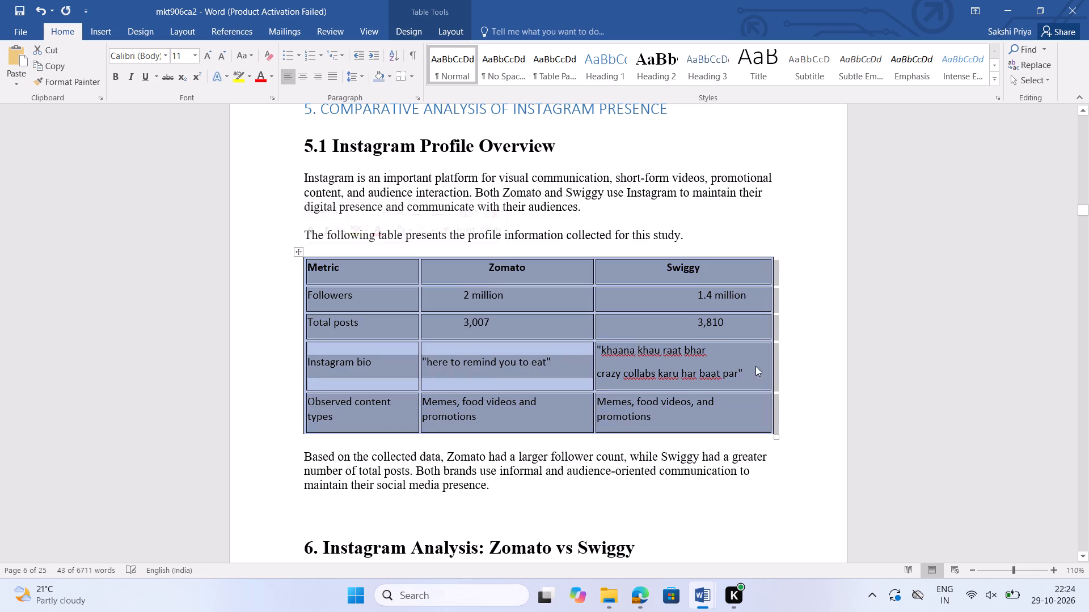
click(804, 318)
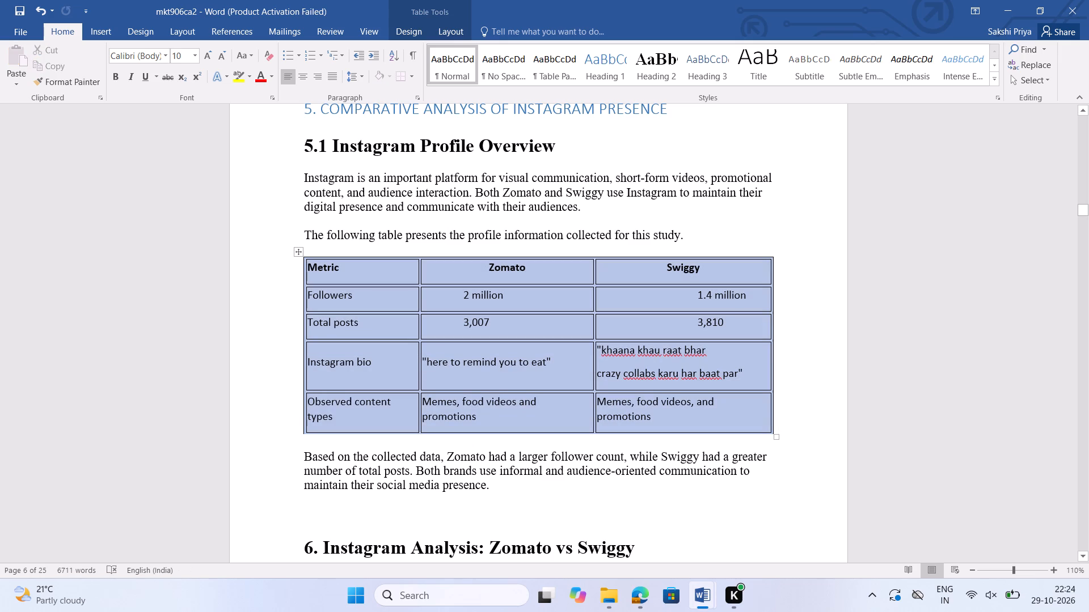
Look over the earlier pages of the report, including the cover page and section 4, and return to the section 5.1 table.
scroll(602, 277, up, 1)
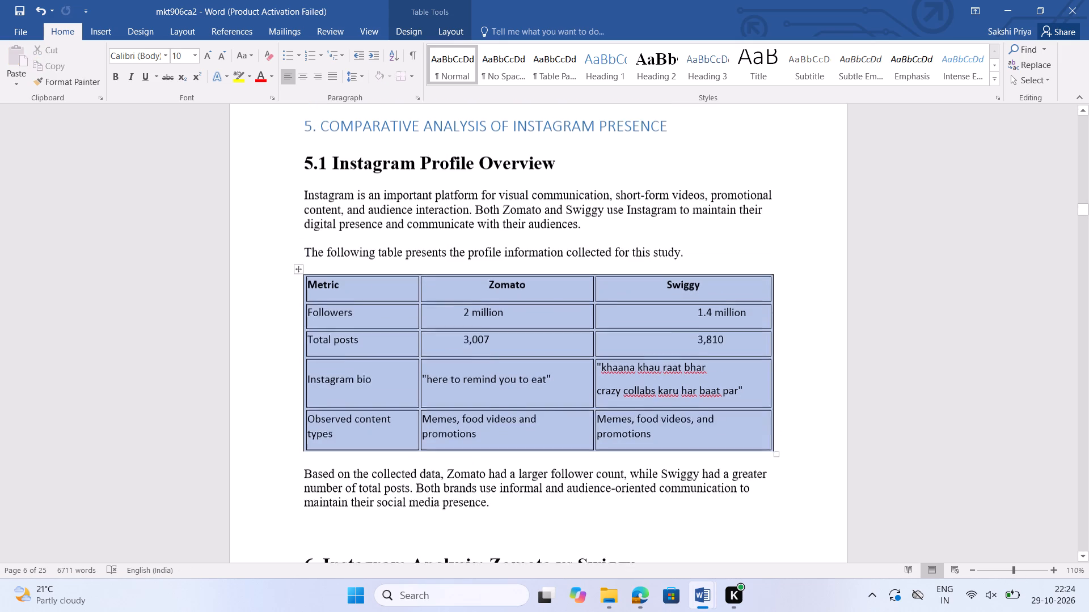
scroll(602, 277, up, 1)
scroll(602, 277, down, 1)
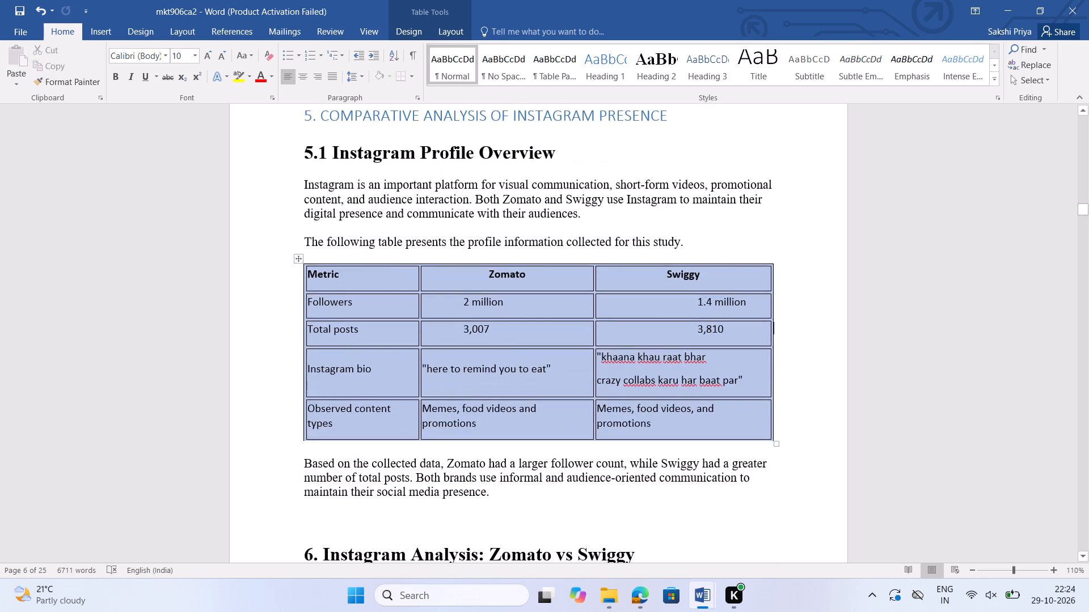
scroll(602, 277, up, 11)
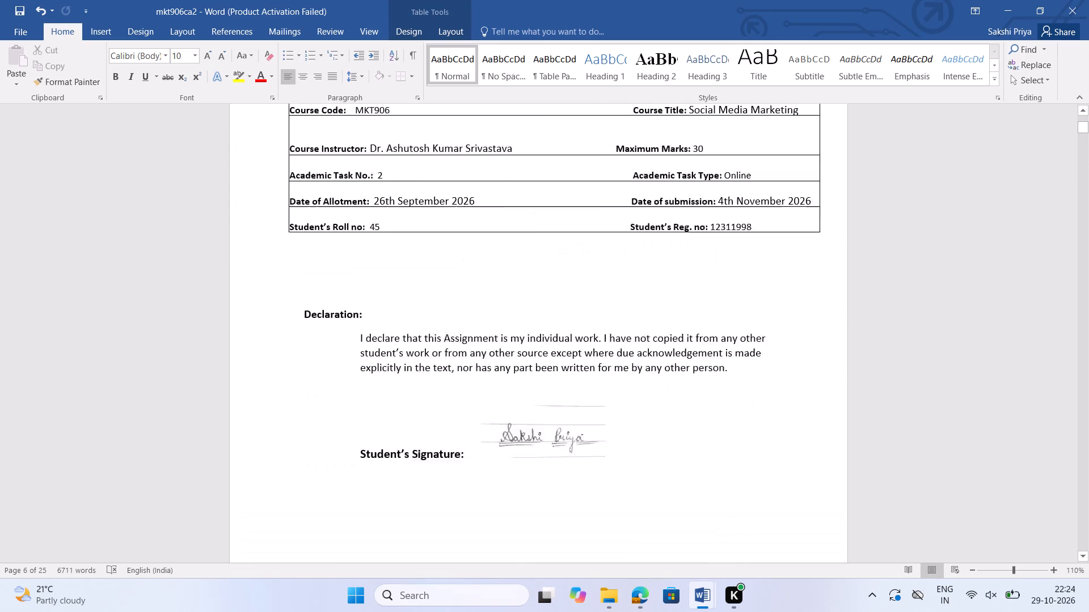
scroll(602, 277, down, 1)
click(602, 277)
scroll(602, 277, down, 1)
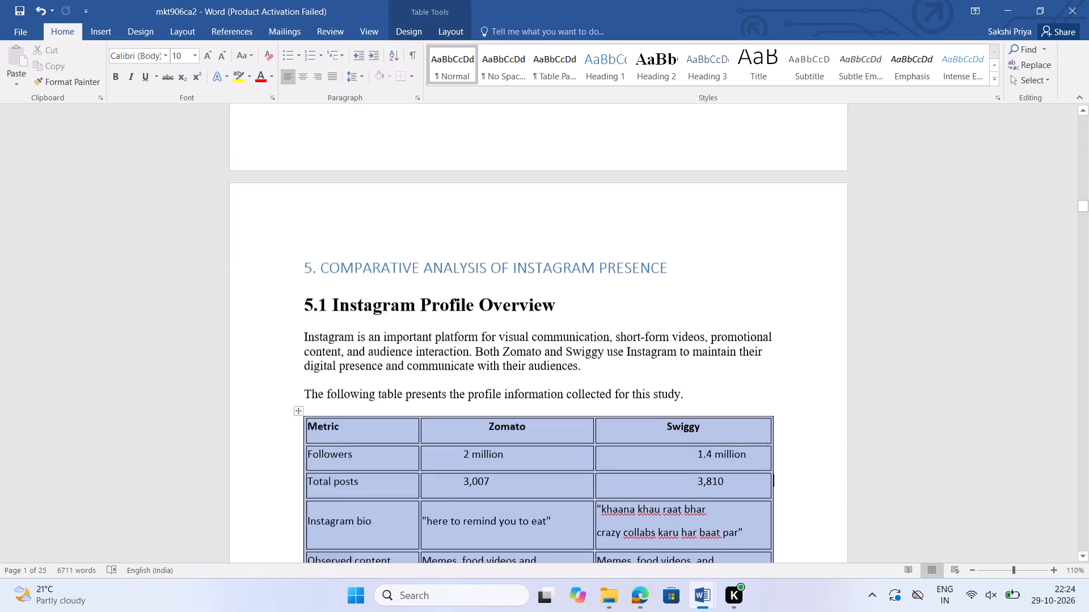
scroll(602, 277, down, 1)
scroll(590, 297, up, 5)
scroll(590, 297, down, 2)
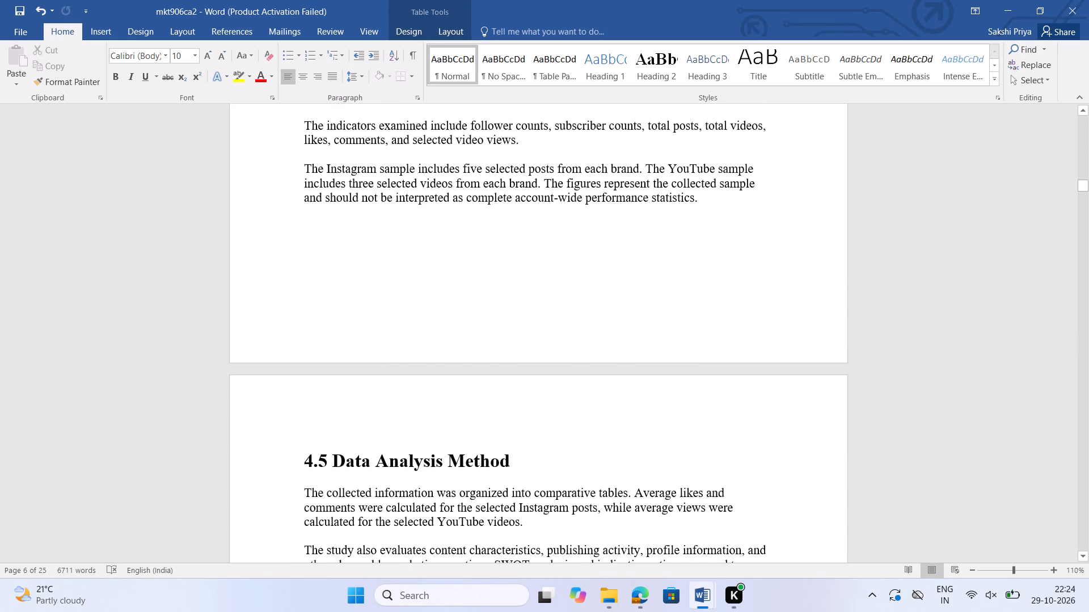
scroll(590, 297, down, 5)
scroll(590, 297, up, 1)
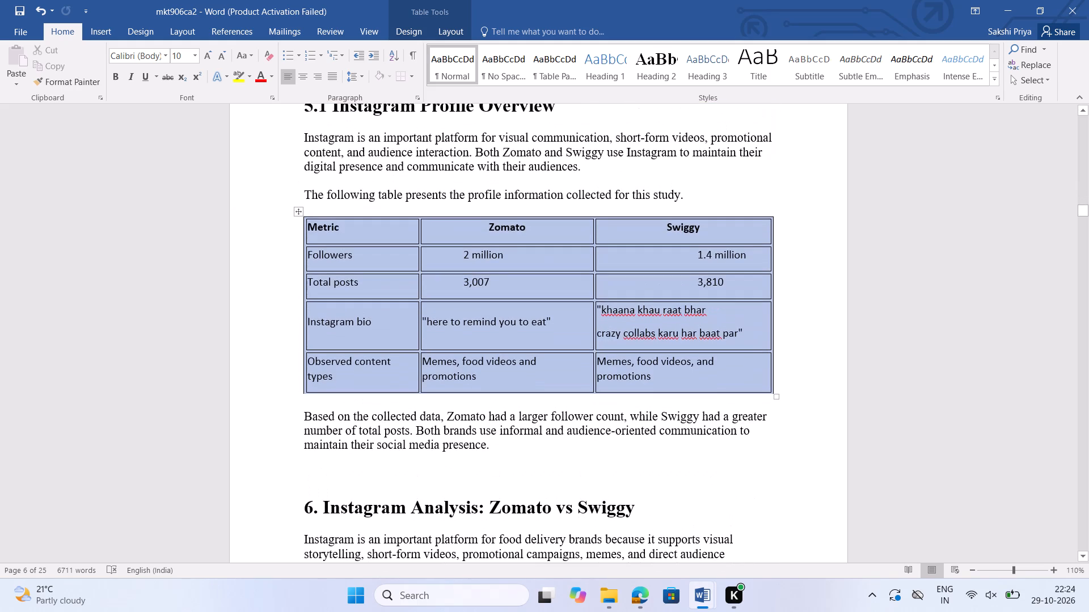
scroll(616, 335, up, 1)
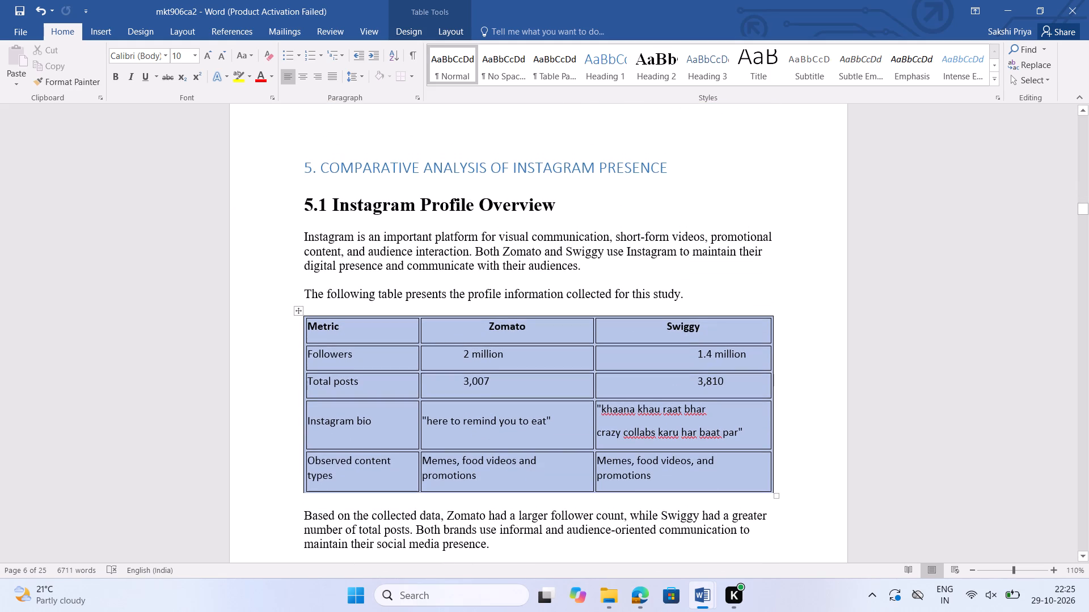
Remove the extra leading spaces before Swiggy's follower count so "1.4 million" starts beneath the start of the Swiggy heading.
click(699, 350)
key(BackSpace)
key(BackSpace)
key(BackSpace)
key(BackSpace)
key(BackSpace)
key(BackSpace)
key(BackSpace)
key(BackSpace)
key(BackSpace)
key(BackSpace)
key(BackSpace)
key(BackSpace)
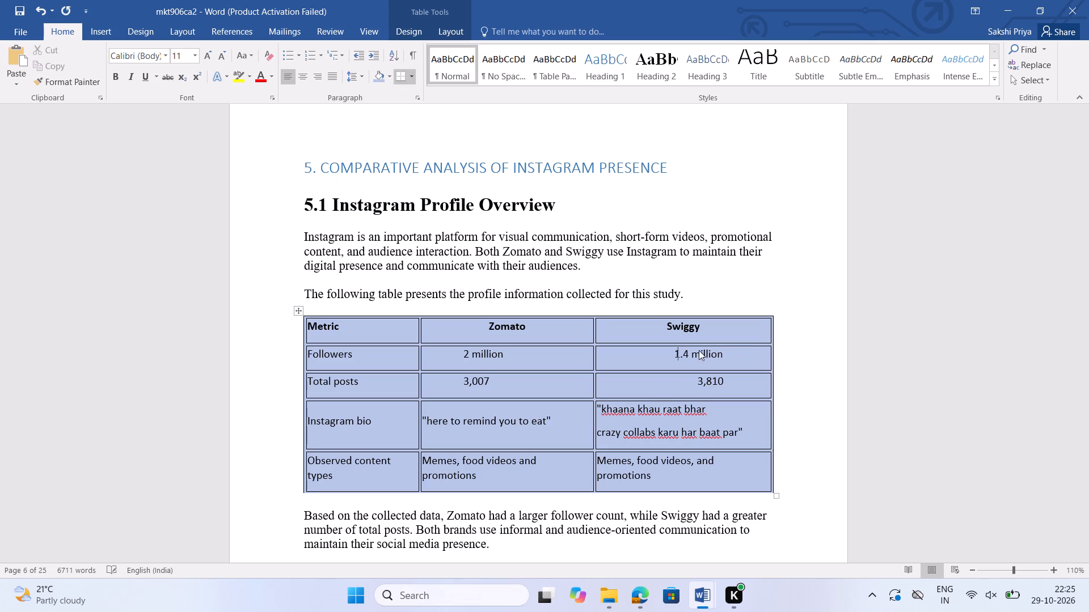
key(BackSpace)
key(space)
Remove the extra leading spaces before Swiggy's total posts so "3,810" lines up with the start of the follower count above.
click(695, 380)
key(BackSpace)
key(BackSpace)
key(BackSpace)
key(BackSpace)
key(BackSpace)
key(BackSpace)
key(BackSpace)
key(BackSpace)
key(BackSpace)
key(BackSpace)
key(BackSpace)
key(BackSpace)
click(710, 474)
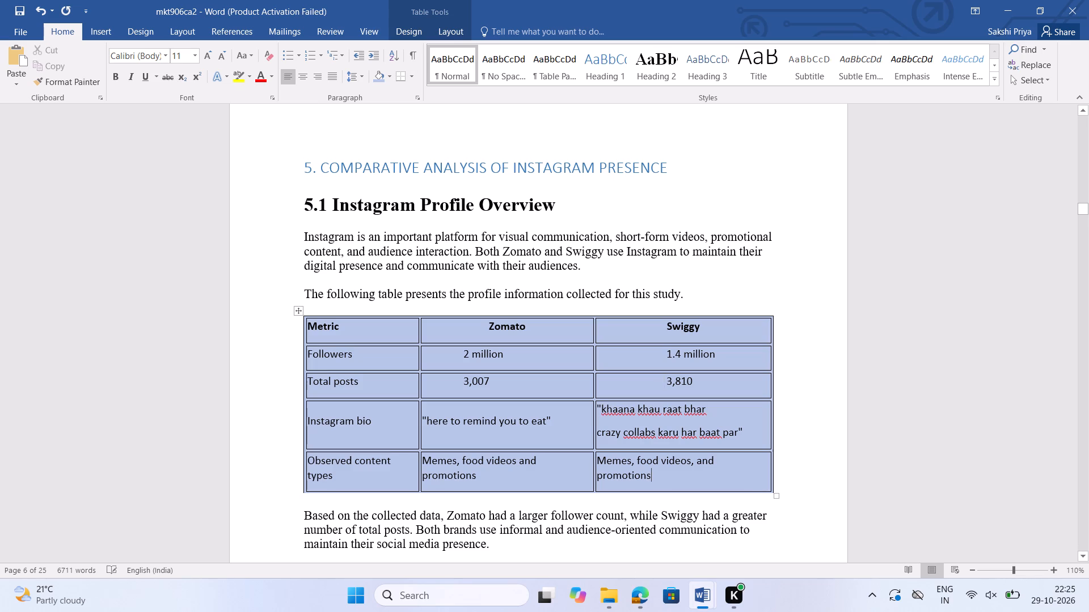
click(710, 474)
Examine the text below the profile table and the start of "6. Instagram Analysis: Zomato vs Swiggy".
scroll(730, 406, down, 1)
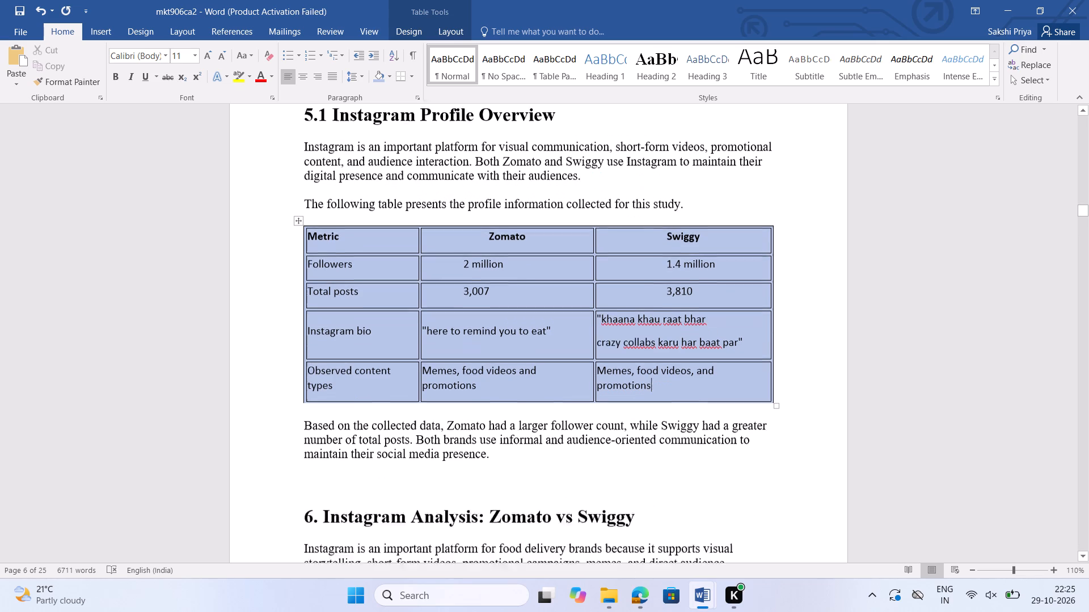
scroll(730, 406, down, 1)
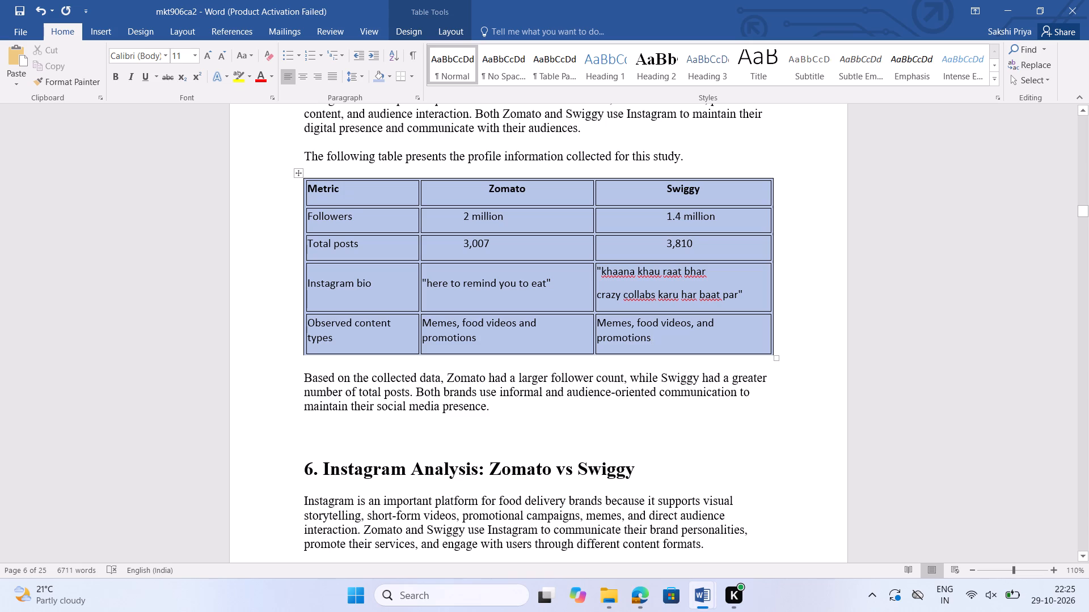
scroll(567, 367, down, 1)
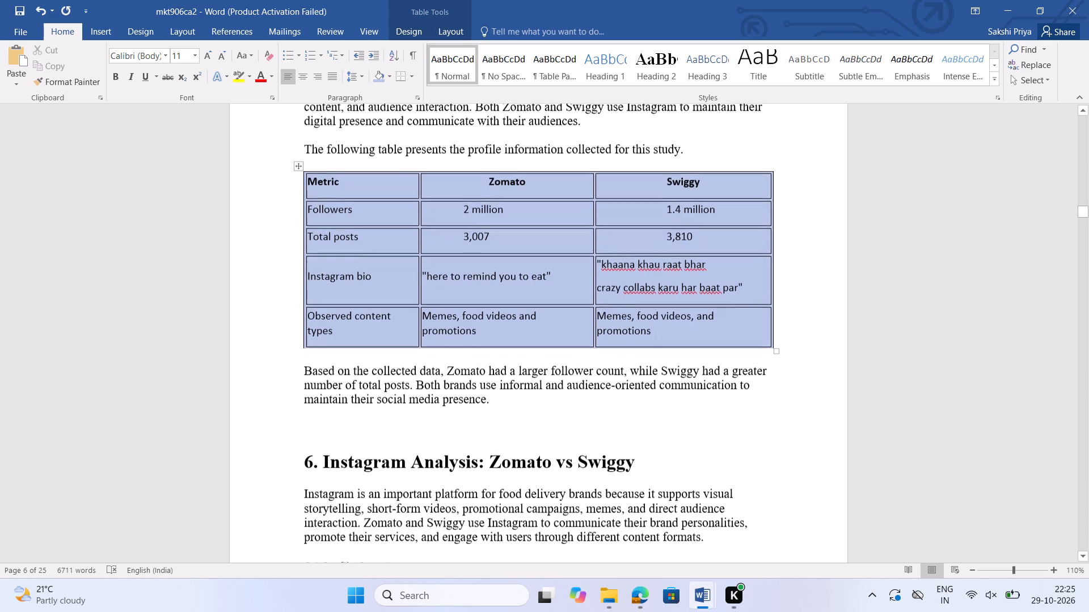
scroll(567, 367, down, 3)
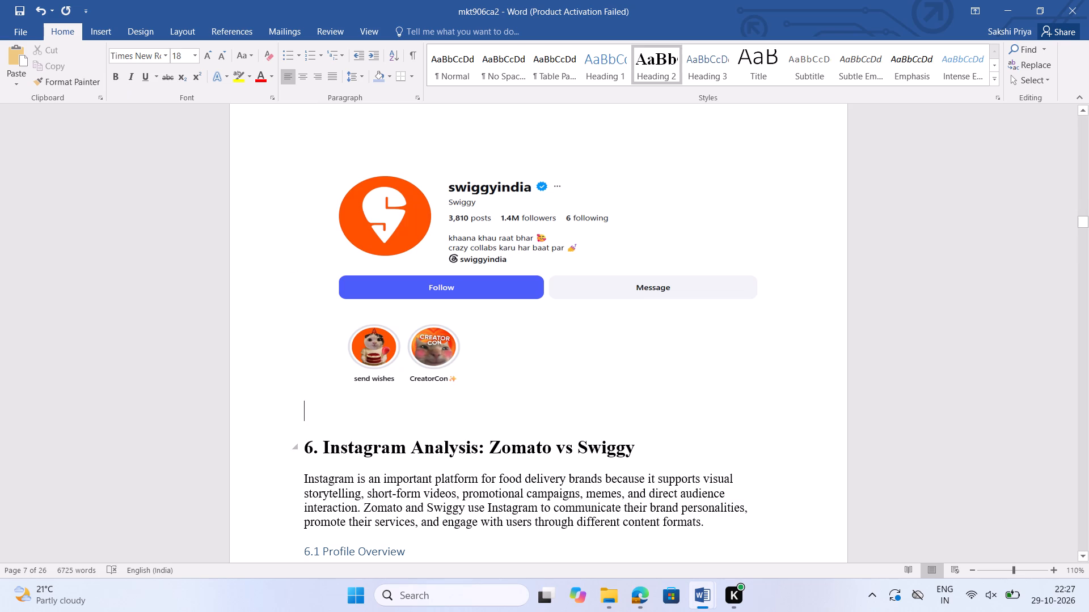
Delete the block from the "6. Instagram Analysis: Zomato vs Swiggy" heading through the Zomato paragraph under "6.1 Profile Overview".
scroll(434, 477, down, 1)
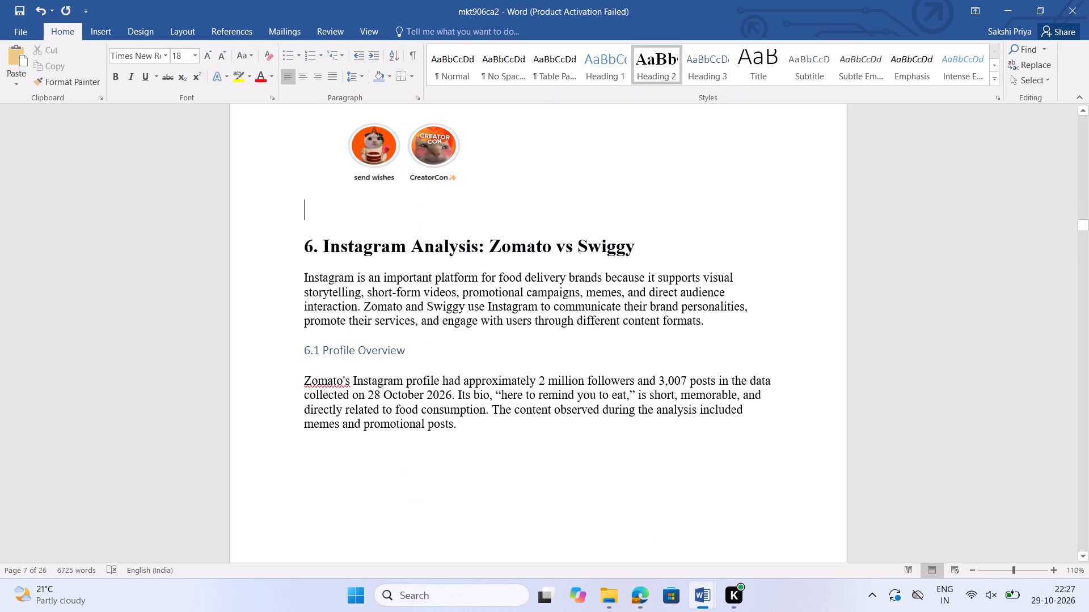
click(457, 419)
key(BackSpace)
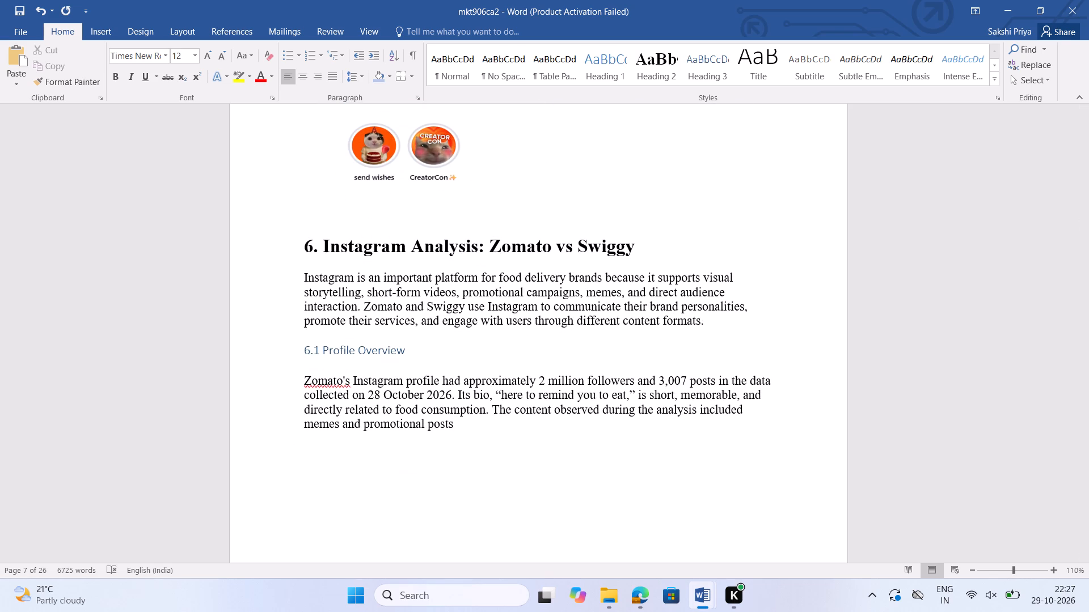
click(365, 215)
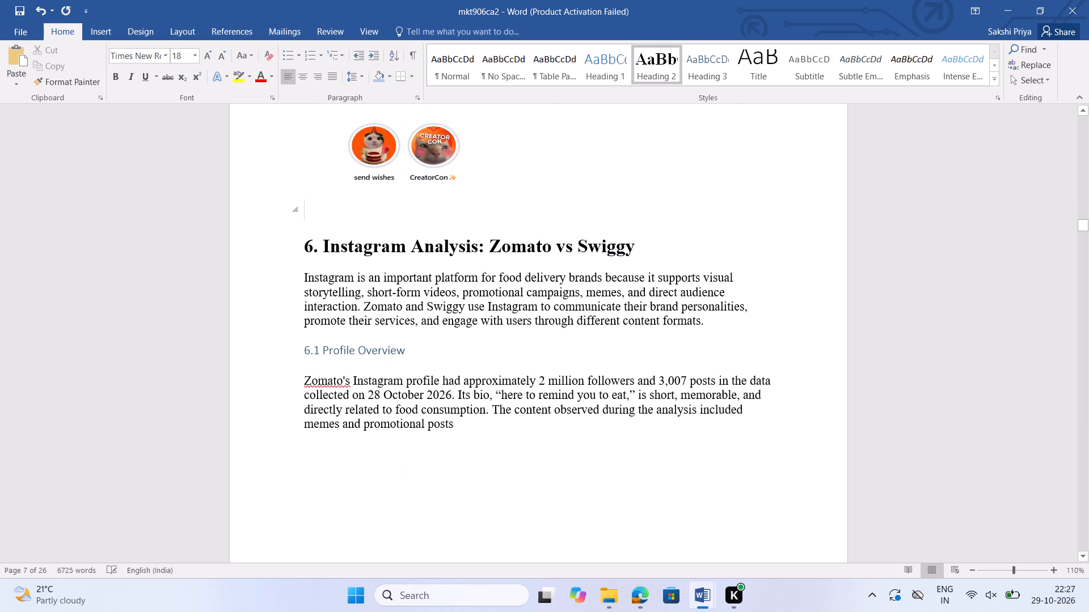
click(484, 407)
drag(483, 428, 440, 423)
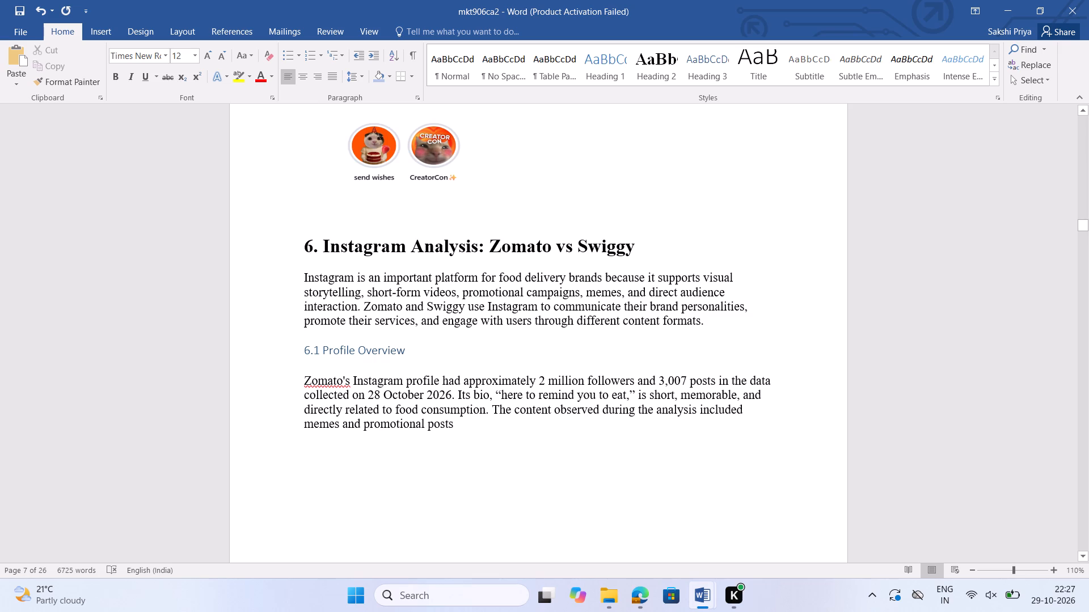
drag(440, 423, 301, 240)
key(BackSpace)
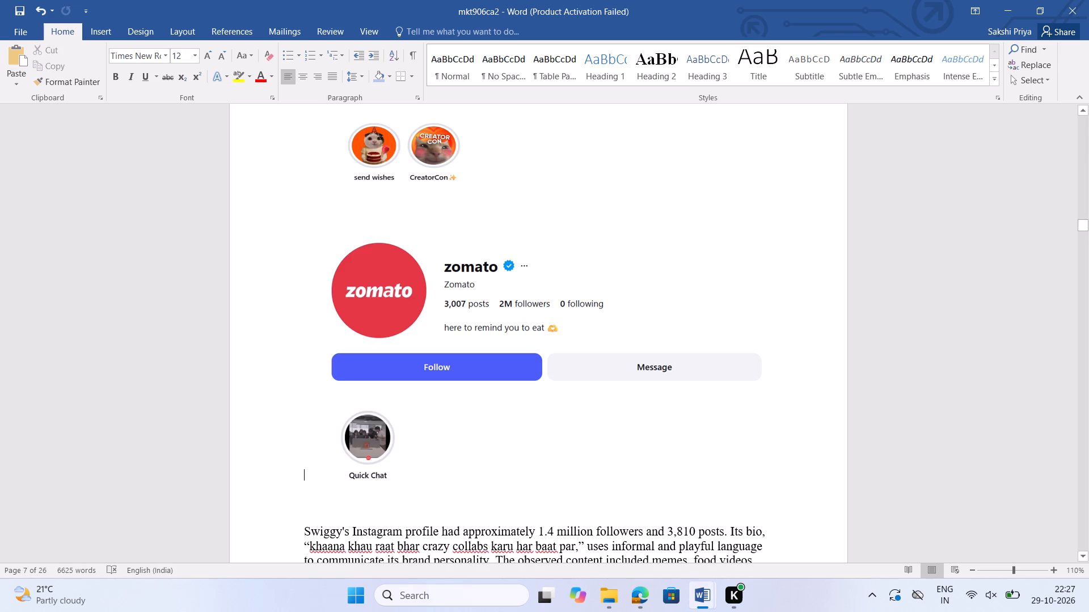
Paste the copied "Figure 2: Swiggy's Instagram profile" source caption on a new line below the second Zomato profile picture.
click(796, 457)
key(Return)
key(ctrl+v)
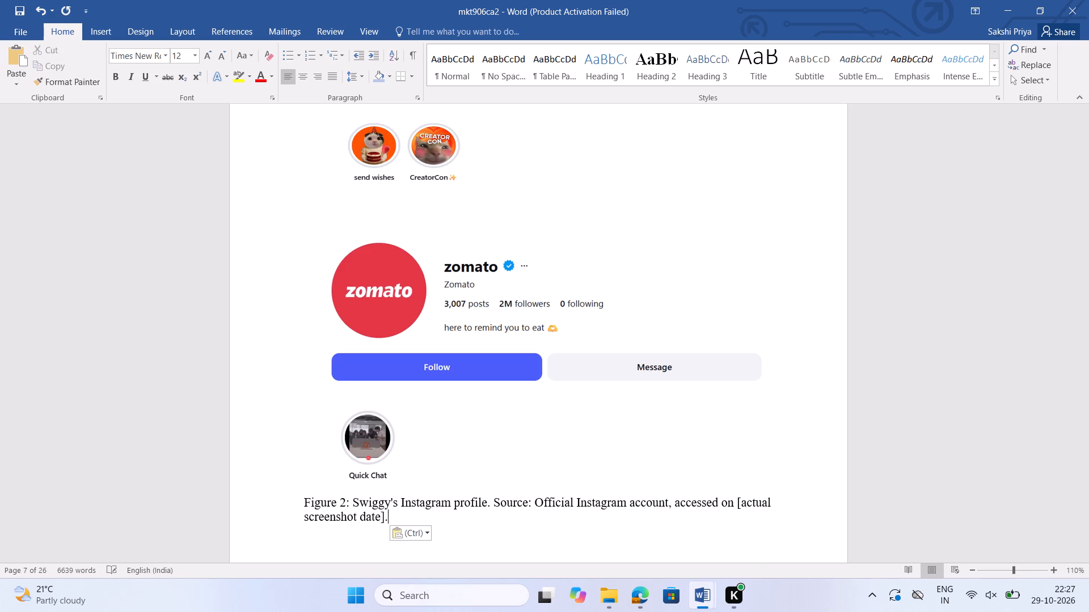
click(382, 520)
Change the month in the Figure 1 caption's access date to October.
scroll(428, 413, up, 1)
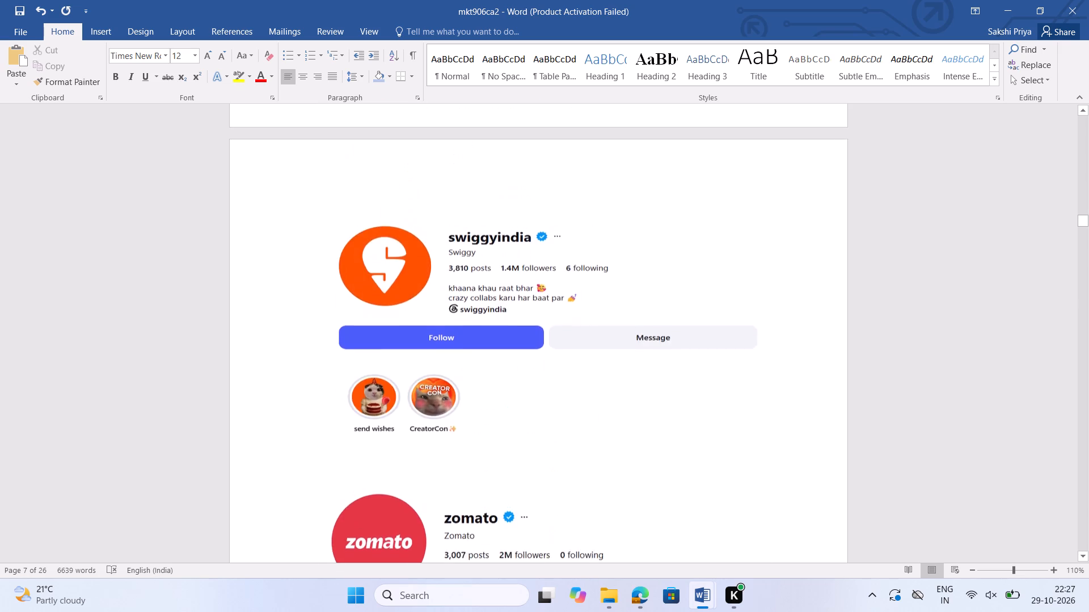
scroll(428, 413, up, 2)
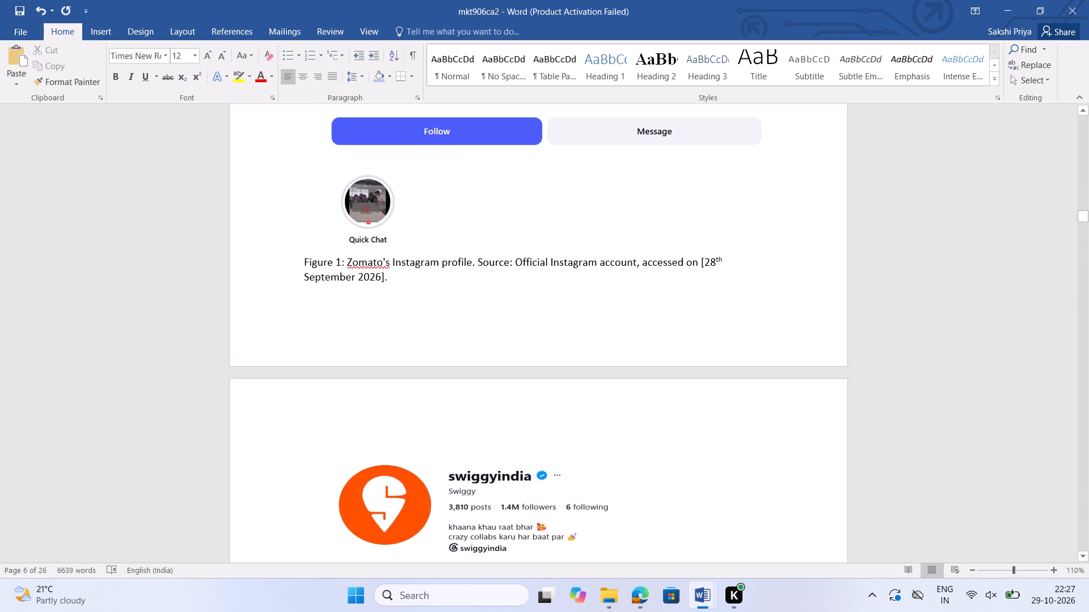
click(338, 277)
key(BackSpace)
key(BackSpace)
key(BackSpace)
key(BackSpace)
key(BackSpace)
key(BackSpace)
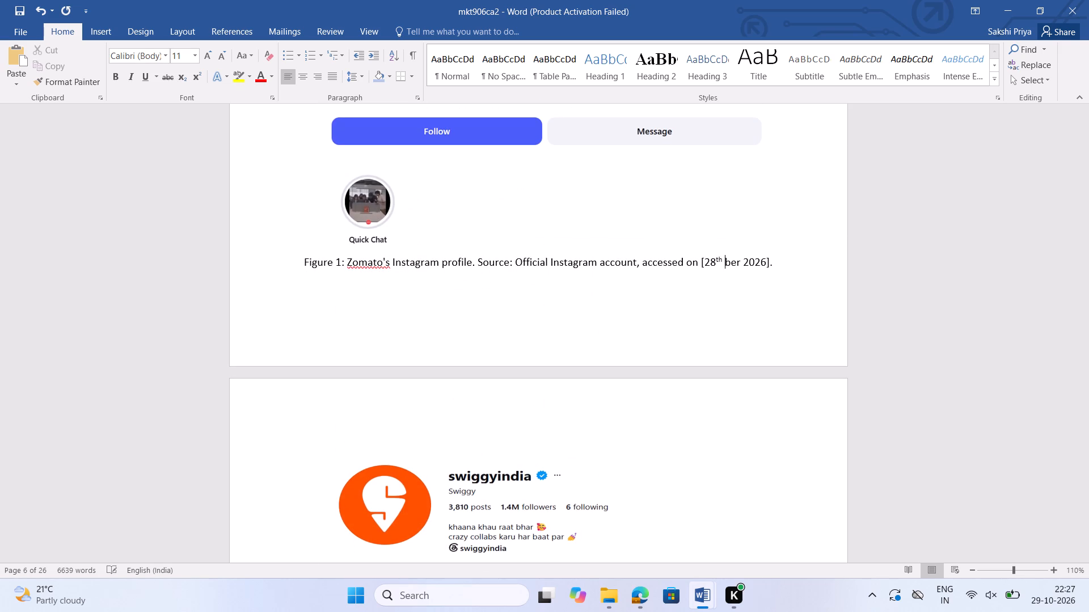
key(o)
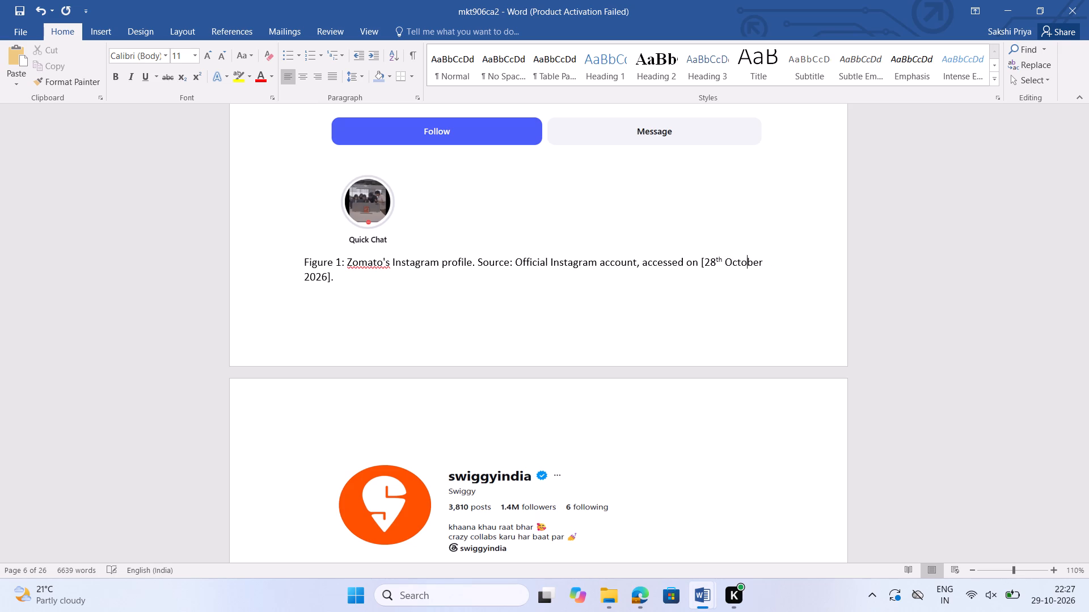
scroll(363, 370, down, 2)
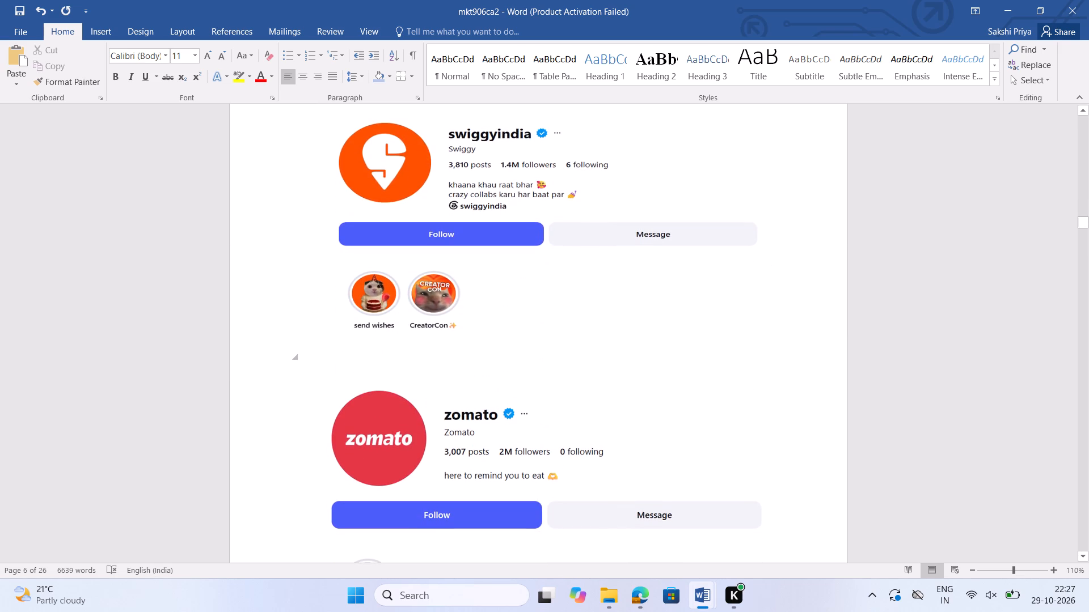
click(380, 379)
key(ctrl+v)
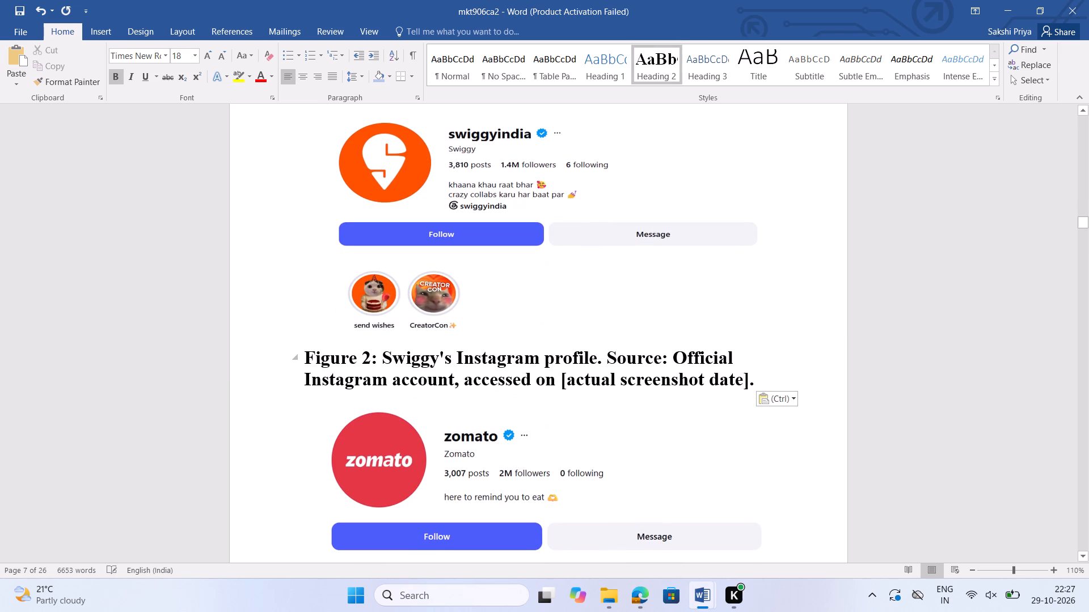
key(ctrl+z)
Cut the duplicate Zomato profile picture and remove the blank lines separating Swiggy's picture from the Figure 2 caption.
scroll(446, 399, down, 1)
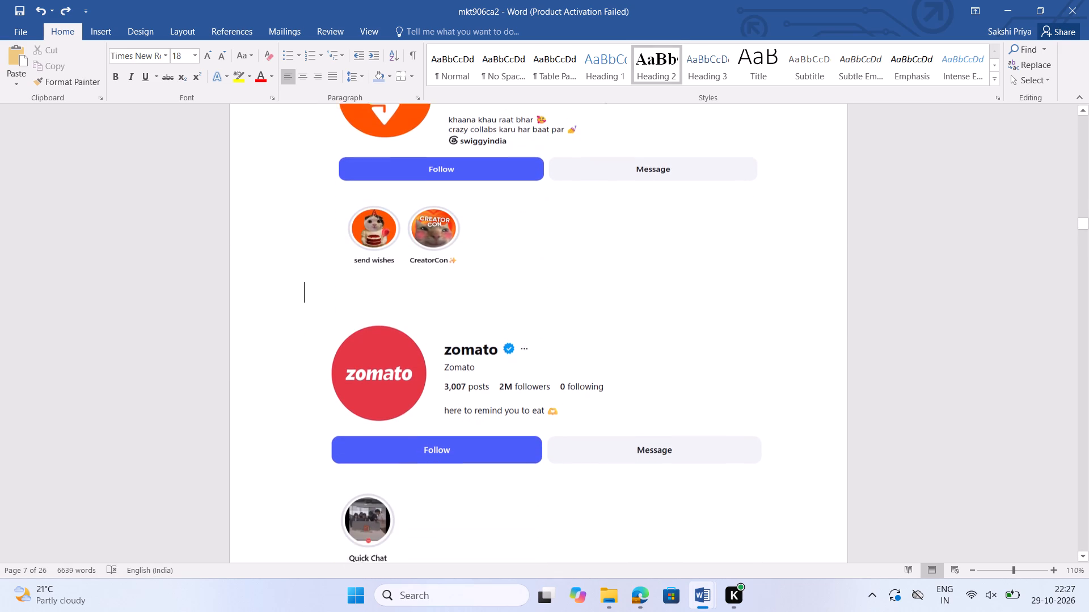
right_click(494, 406)
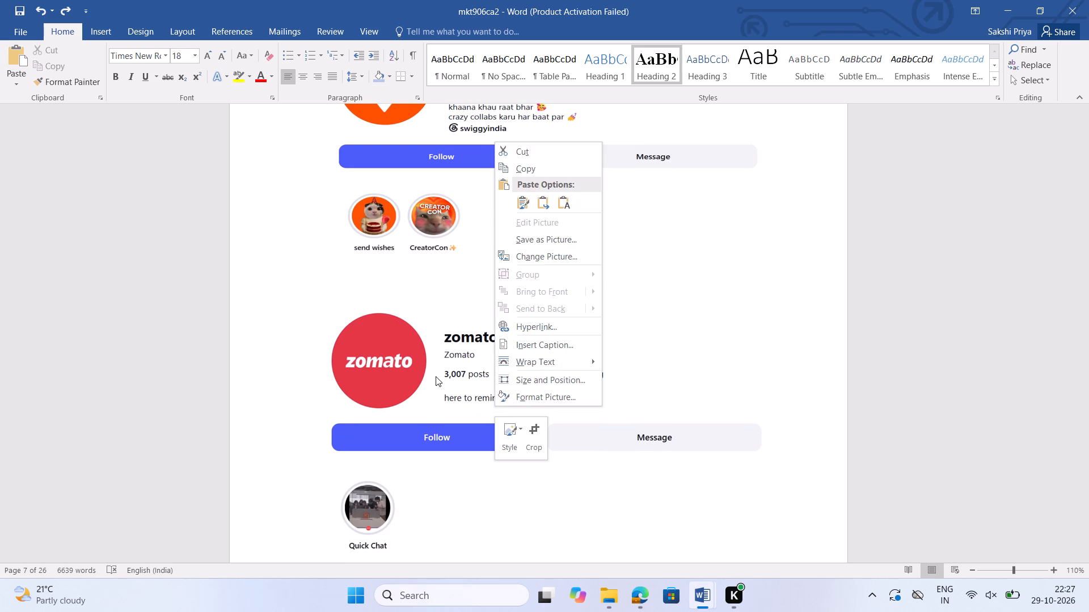
click(530, 155)
scroll(519, 189, up, 4)
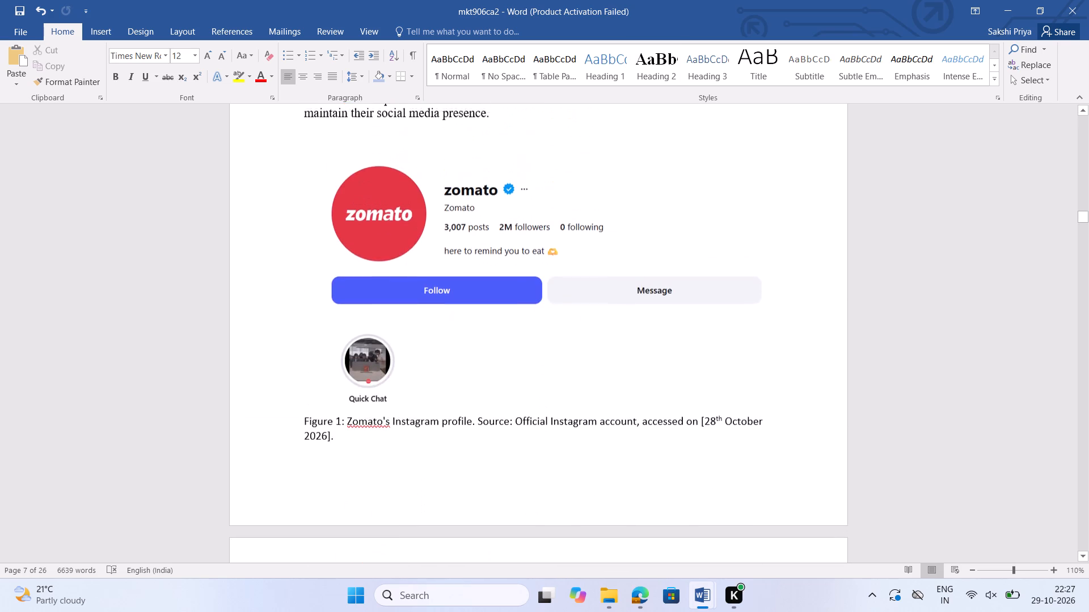
scroll(519, 189, down, 3)
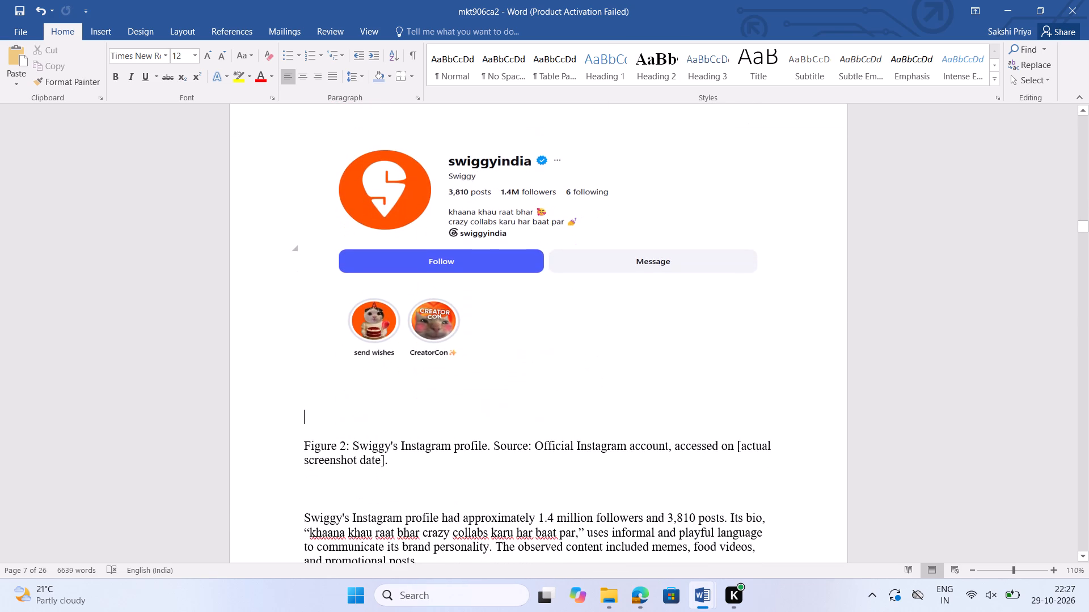
key(BackSpace)
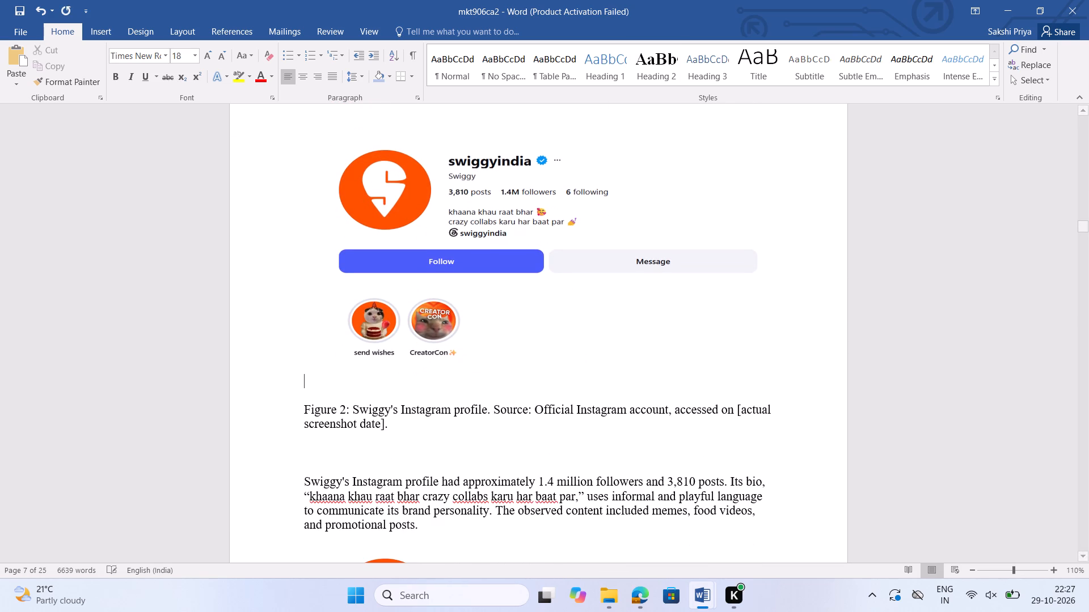
key(BackSpace)
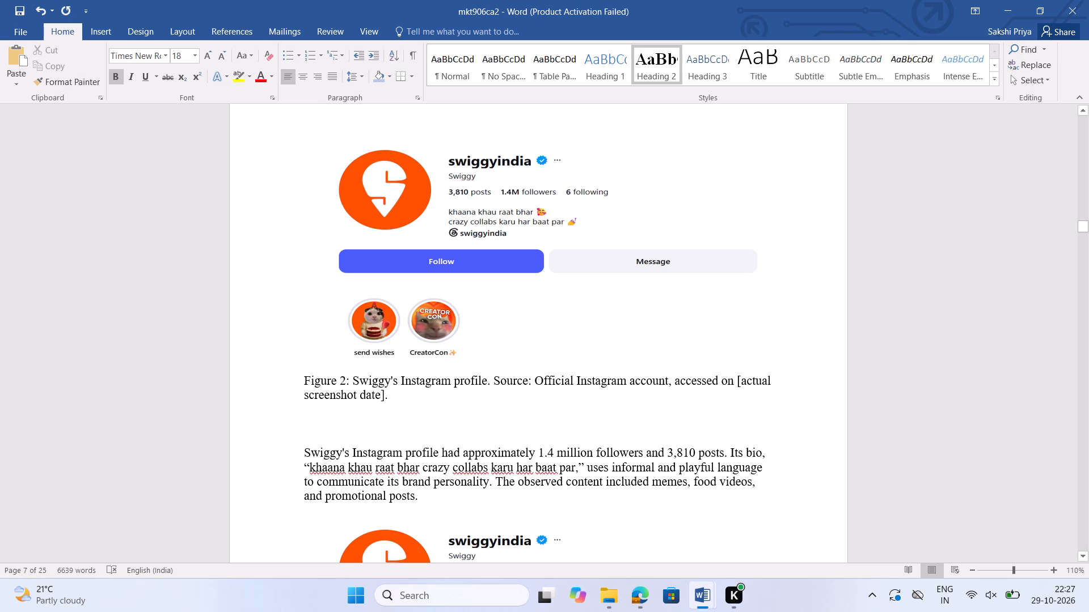
Replace the placeholder date in the Figure 2 caption with "28th October 2026]" copied from the Figure 1 caption, leaving no extra line after it.
drag(380, 392, 282, 396)
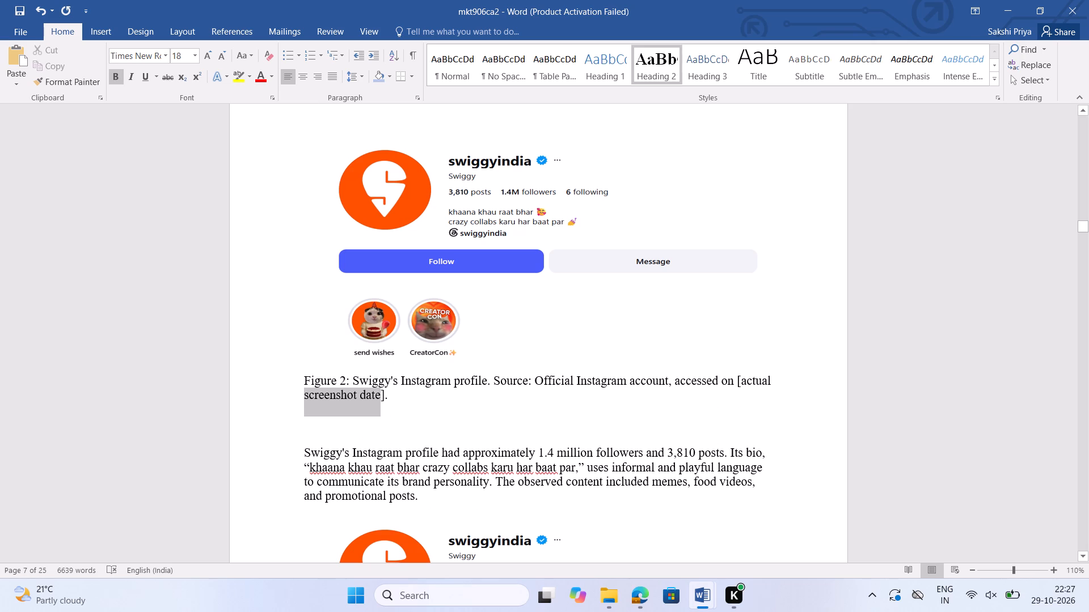
drag(282, 396, 731, 389)
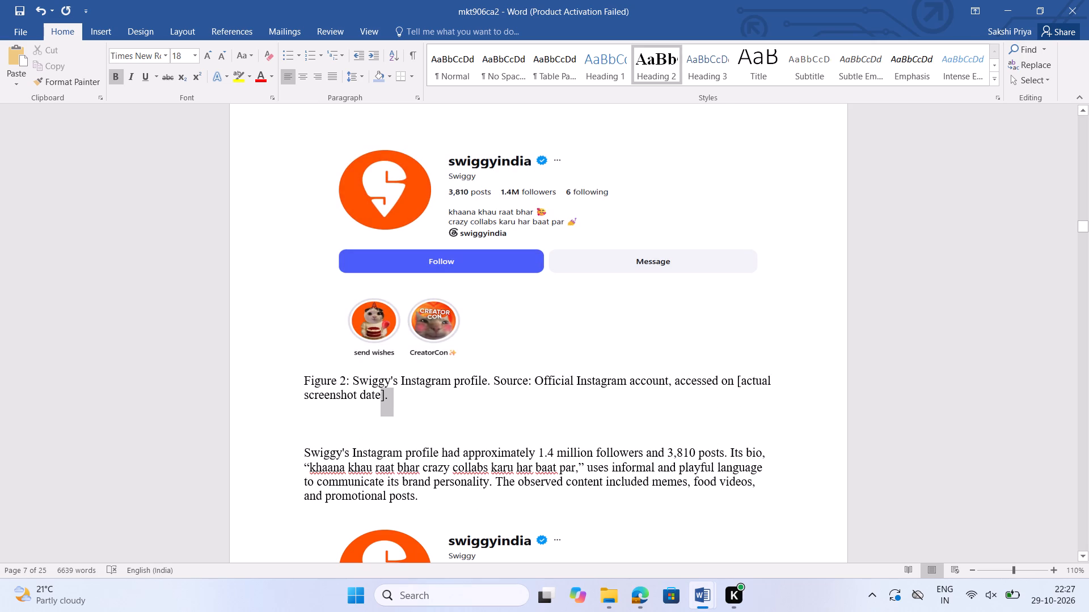
drag(731, 389, 740, 385)
key(BackSpace)
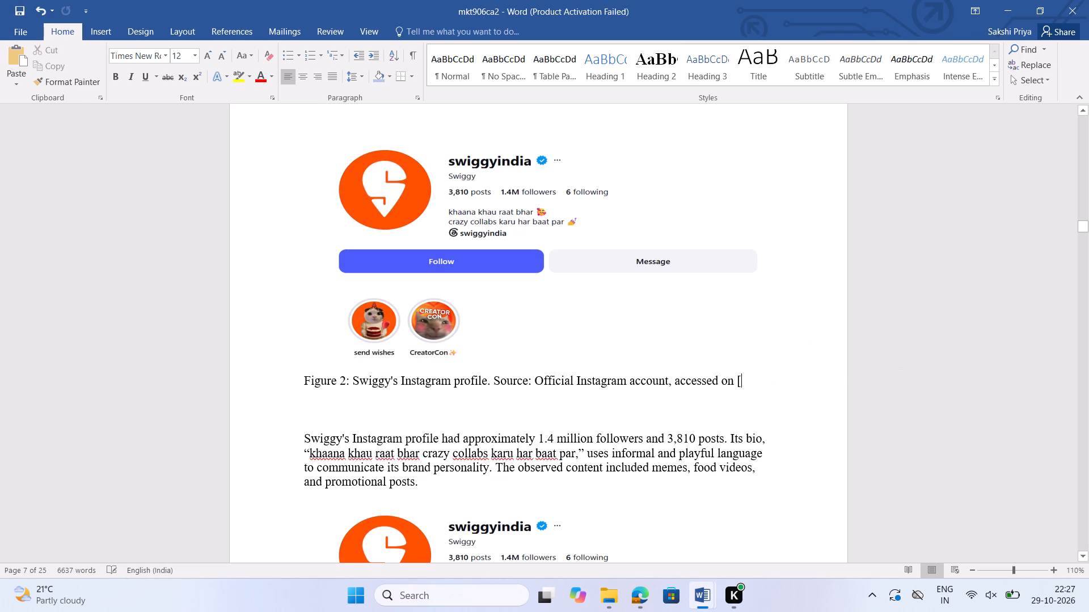
scroll(683, 399, up, 2)
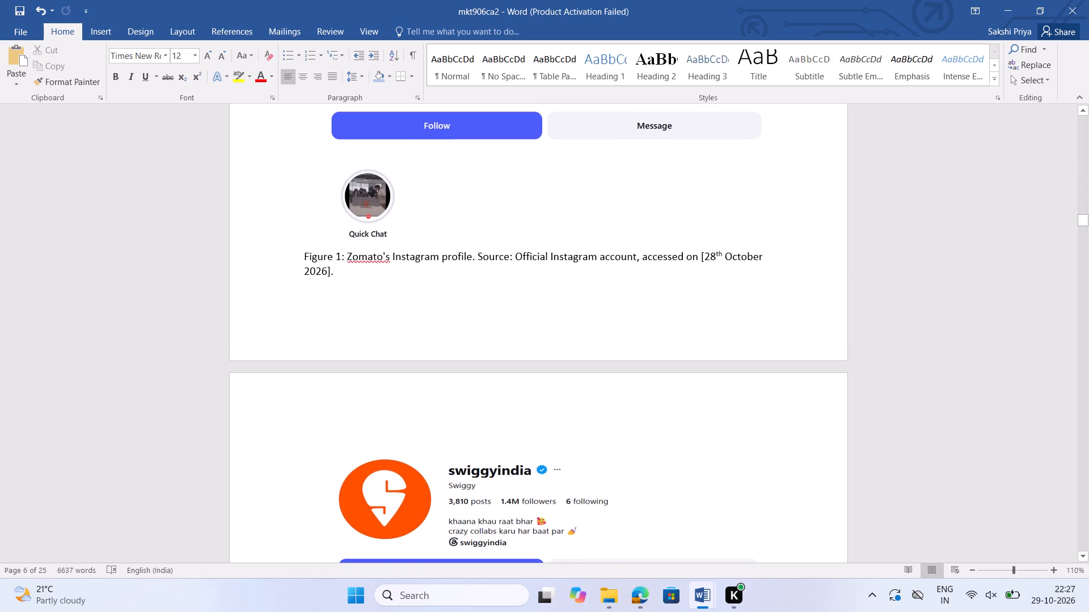
click(707, 257)
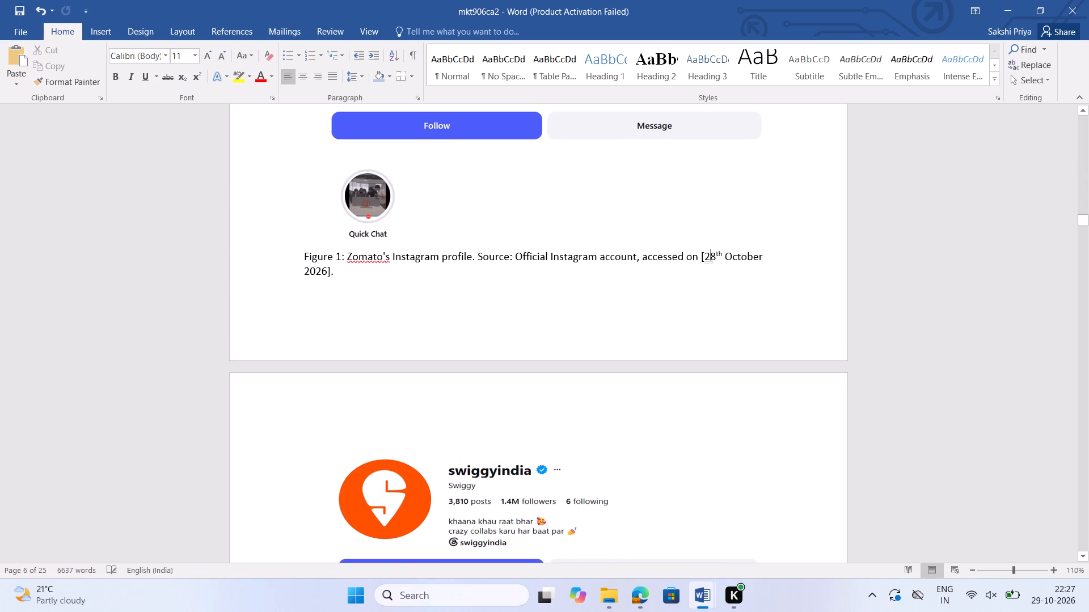
click(704, 257)
drag(704, 257, 719, 274)
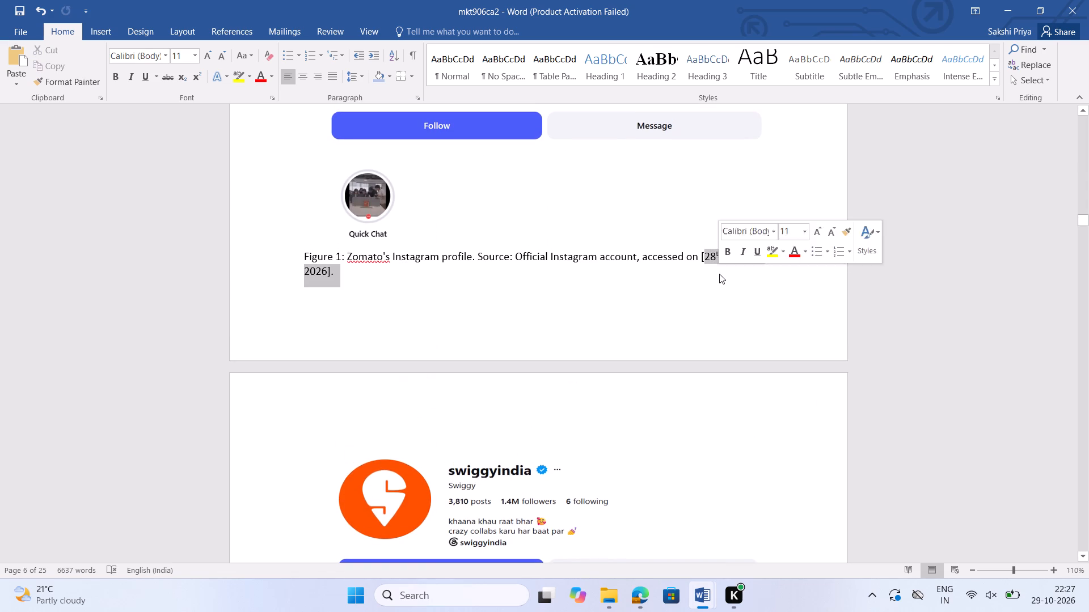
key(ctrl+c)
scroll(558, 322, down, 2)
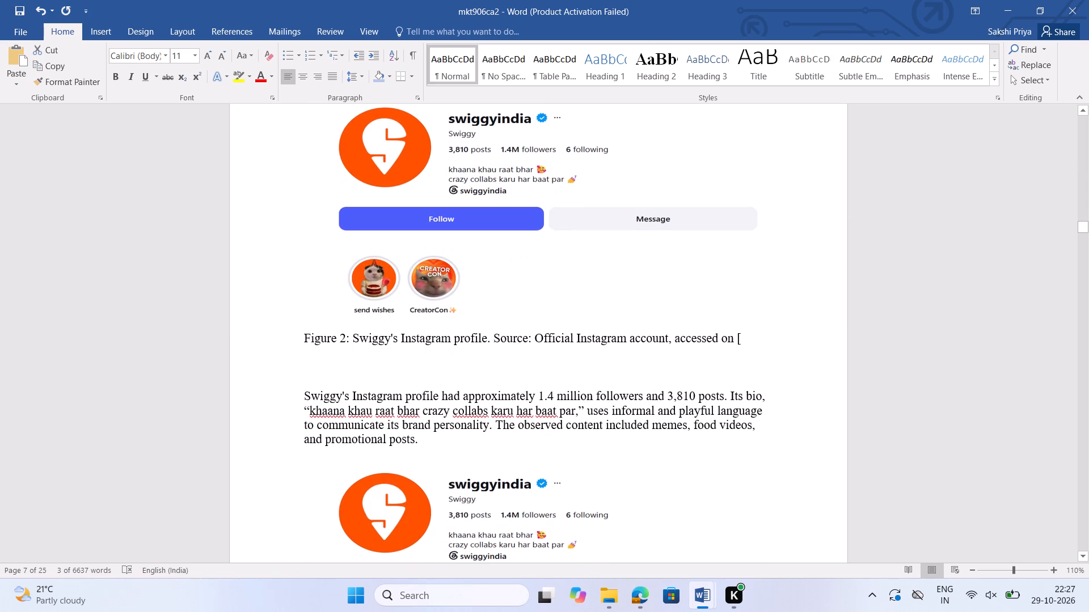
click(746, 346)
key(ctrl+v)
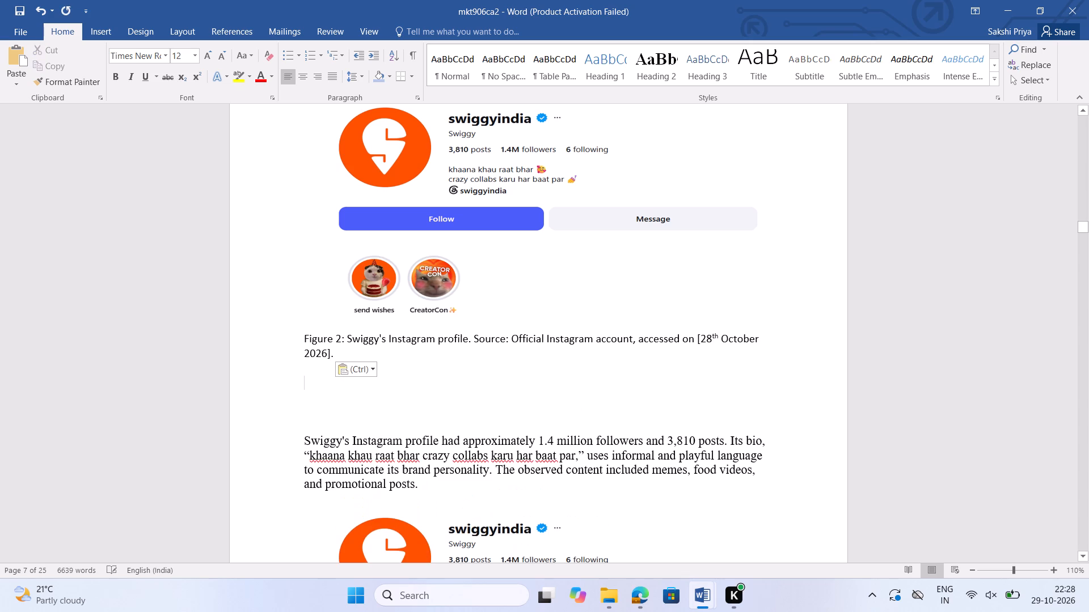
key(BackSpace)
Delete the Swiggy profile paragraph and the duplicate Swiggy profile picture above "6.2 Content Strategy".
scroll(836, 421, down, 1)
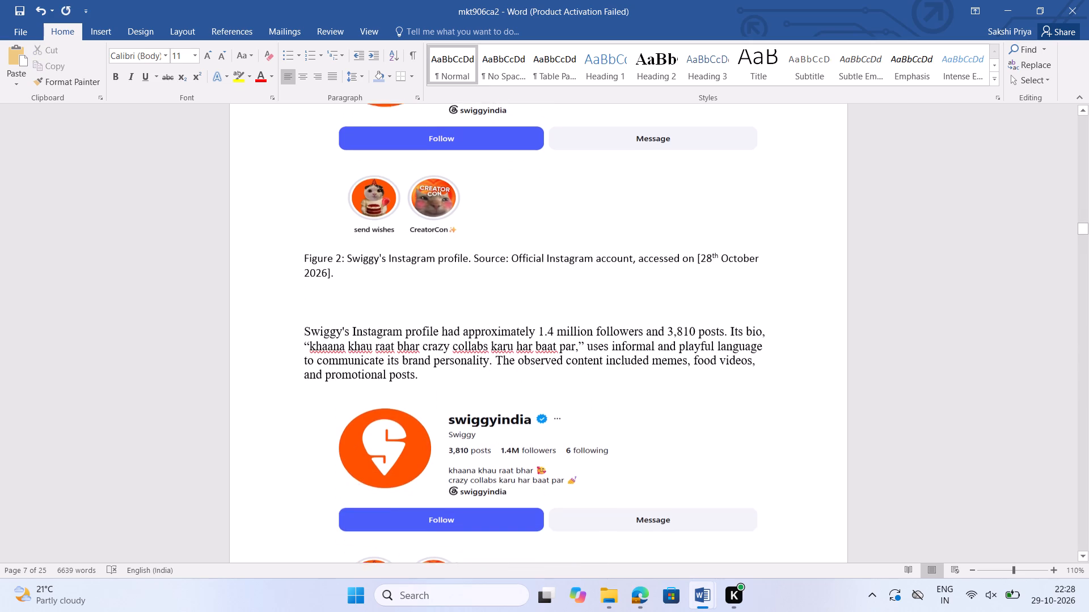
scroll(836, 421, down, 1)
right_click(526, 465)
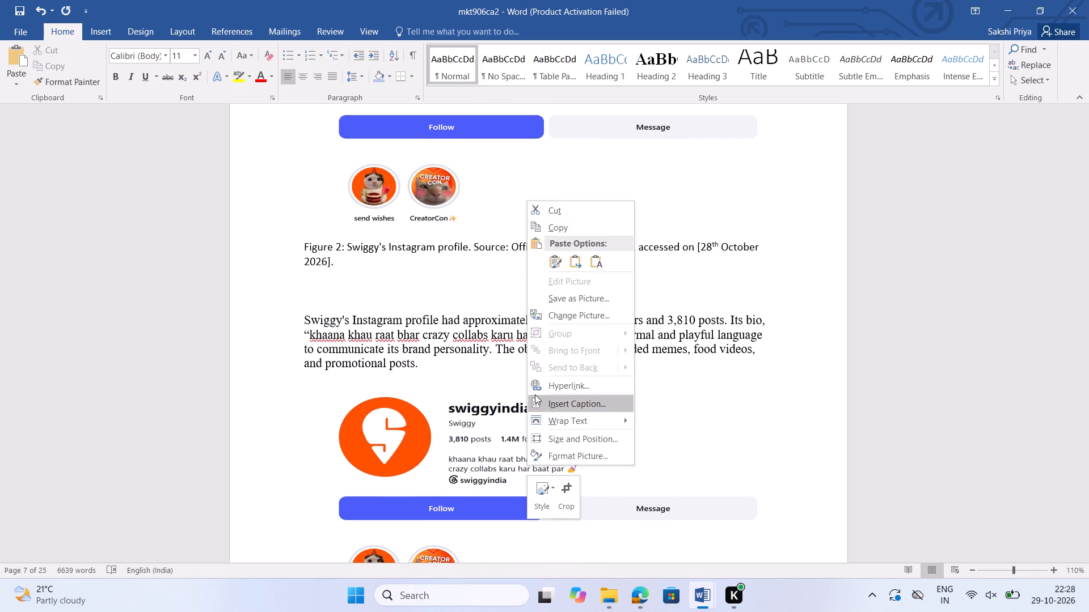
click(575, 218)
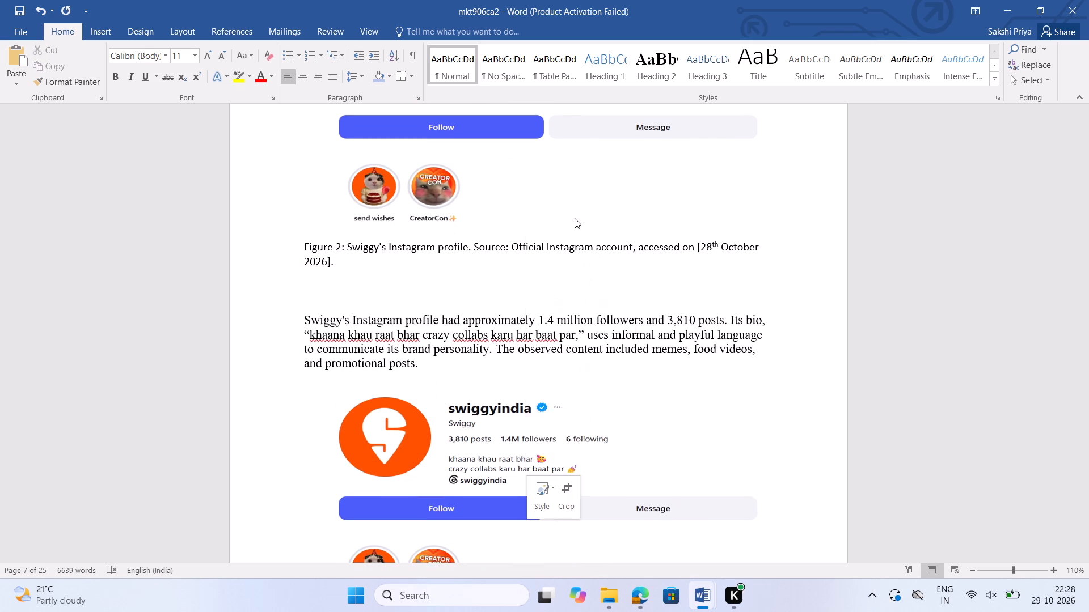
drag(525, 467, 270, 318)
key(BackSpace)
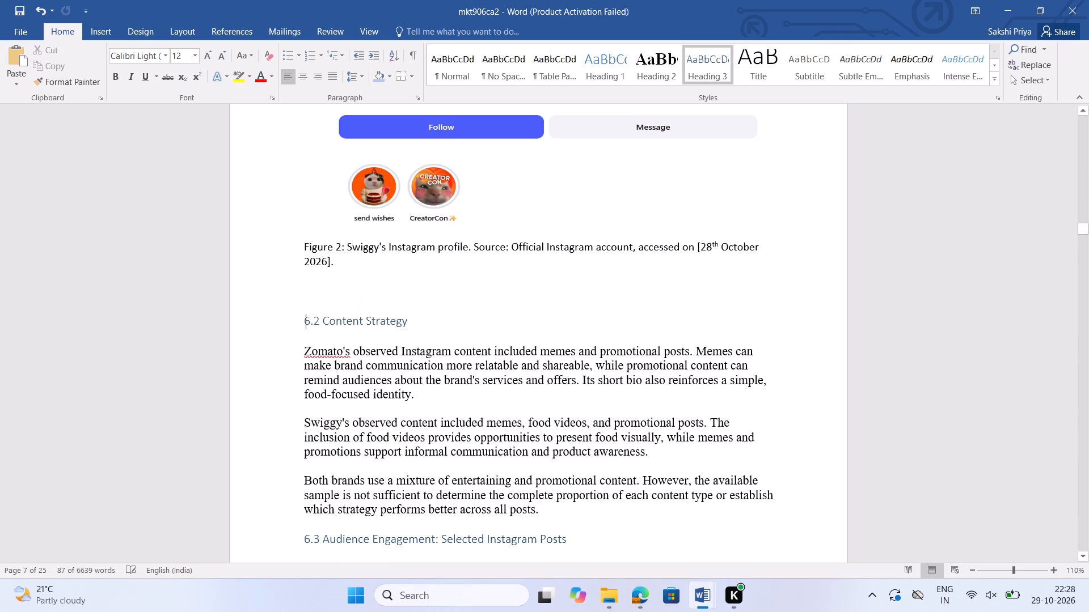
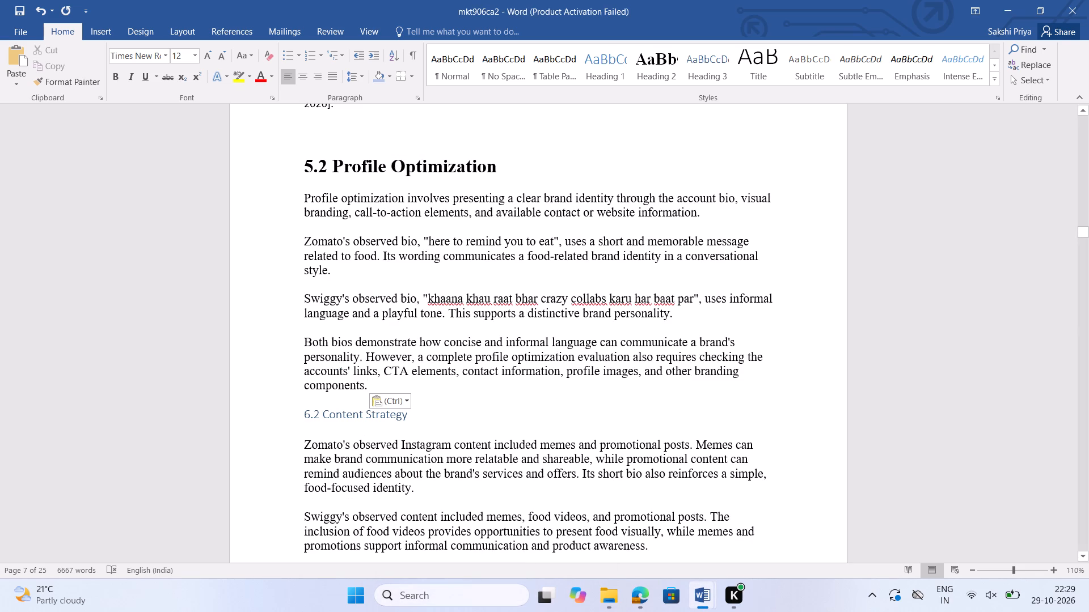
Review the report from its cover page through the abstract, introduction and brand selection to the objectives of the study.
scroll(511, 359, up, 3)
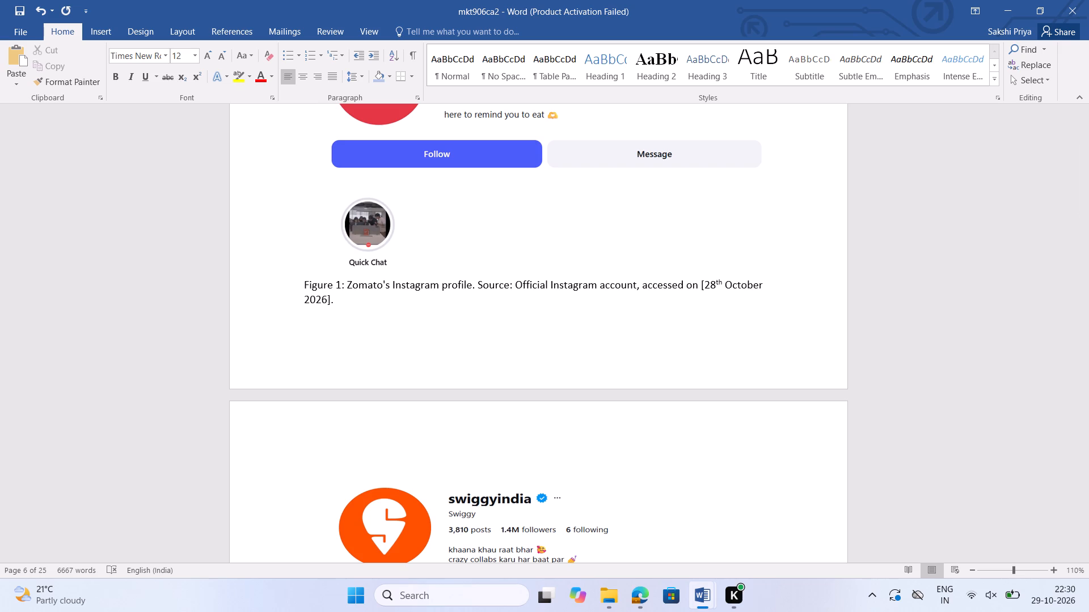
scroll(456, 273, down, 1)
scroll(456, 273, up, 4)
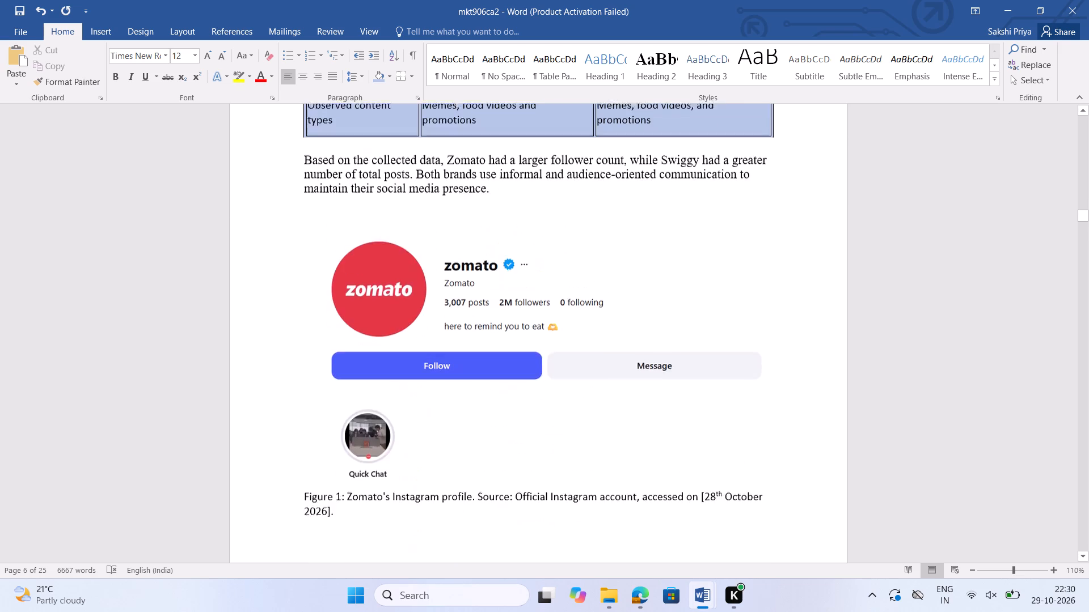
scroll(456, 273, up, 19)
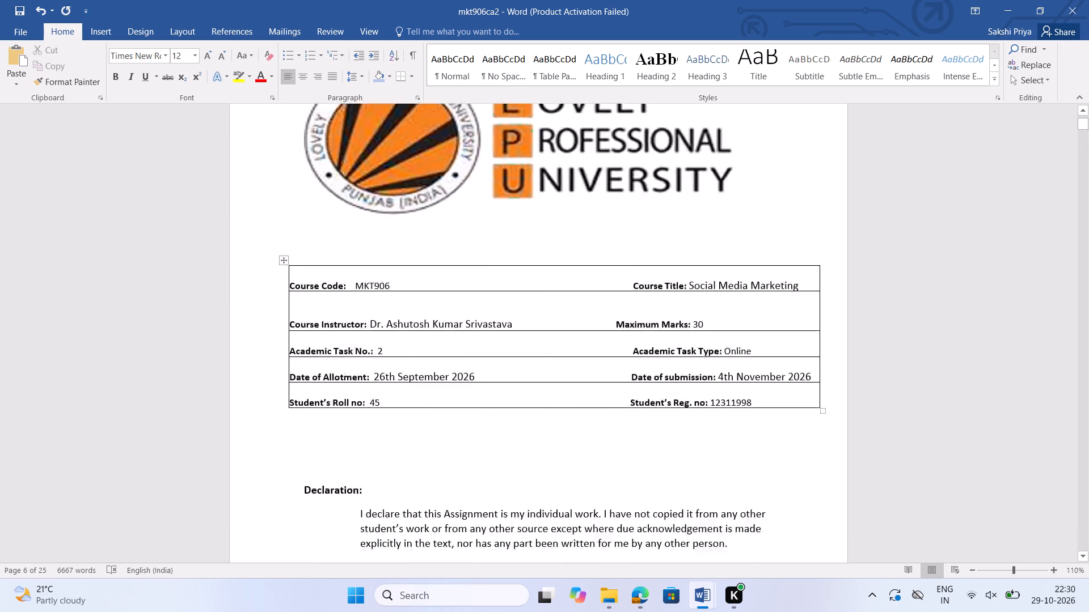
scroll(456, 273, up, 4)
scroll(456, 273, down, 6)
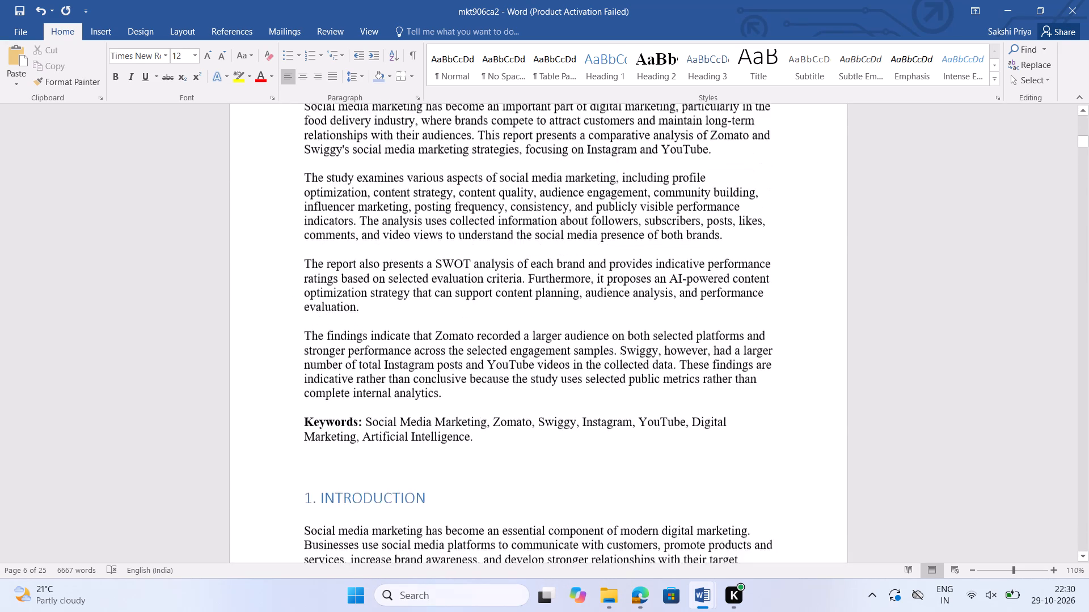
scroll(456, 273, down, 5)
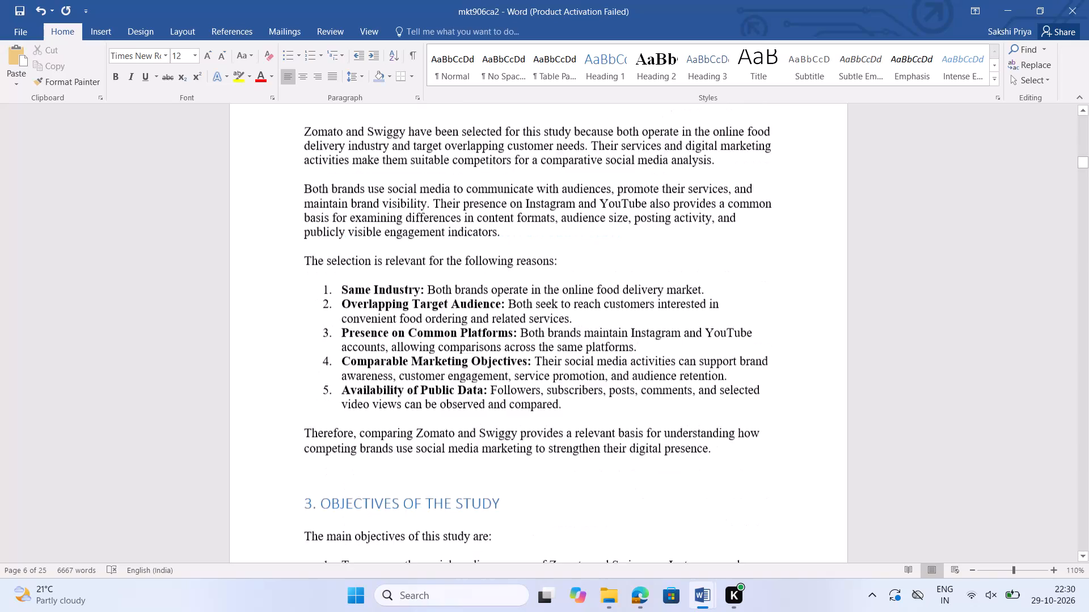
scroll(456, 273, down, 1)
Switch to the MKT906 assignment brief PDF in Edge to check the aspects that must be evaluated.
click(658, 492)
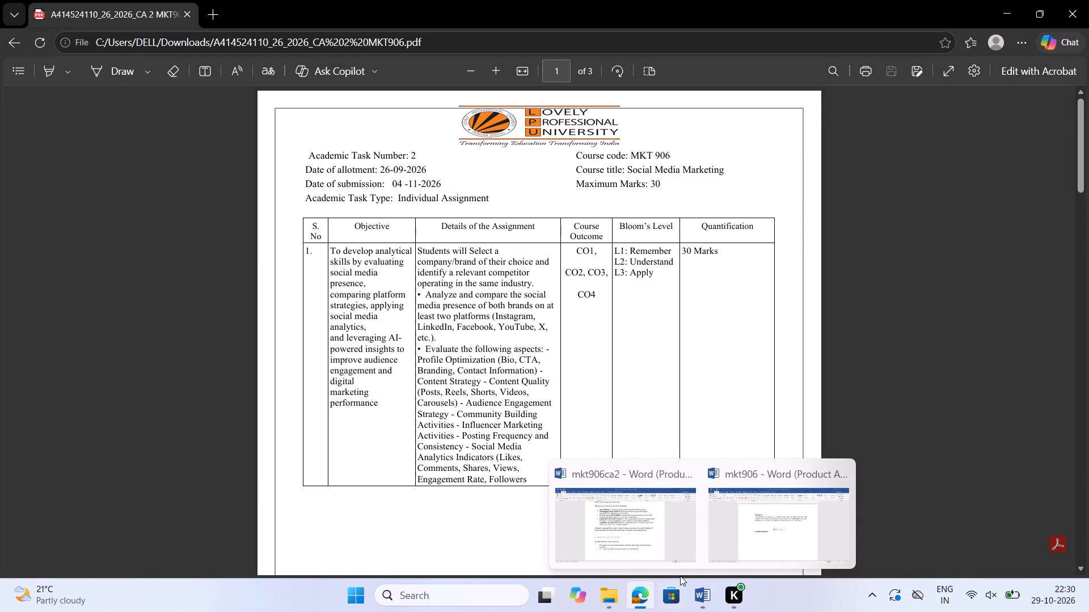
Return to the mkt906ca2 report in Word and review it from Research Methodology through "5.2 Profile Optimization" to "6.2 Content Strategy".
click(656, 556)
scroll(580, 440, down, 3)
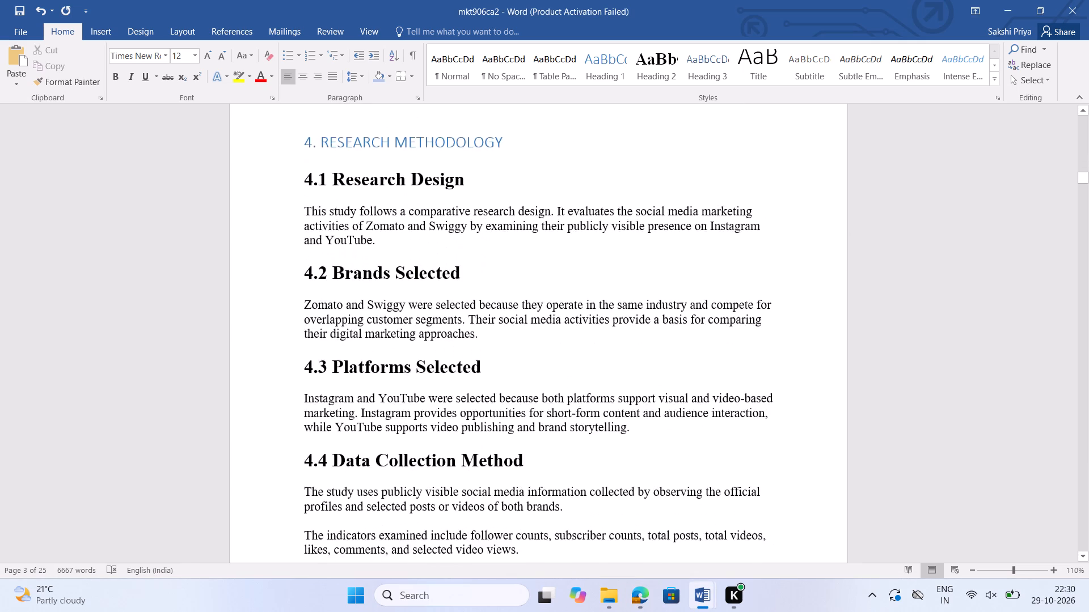
scroll(580, 440, down, 4)
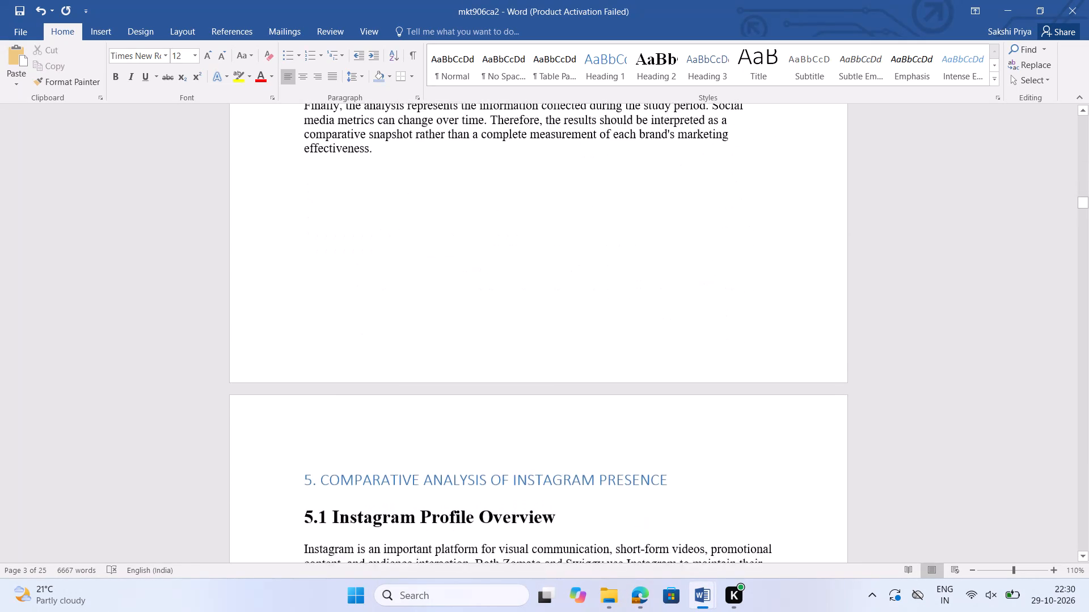
scroll(580, 440, down, 2)
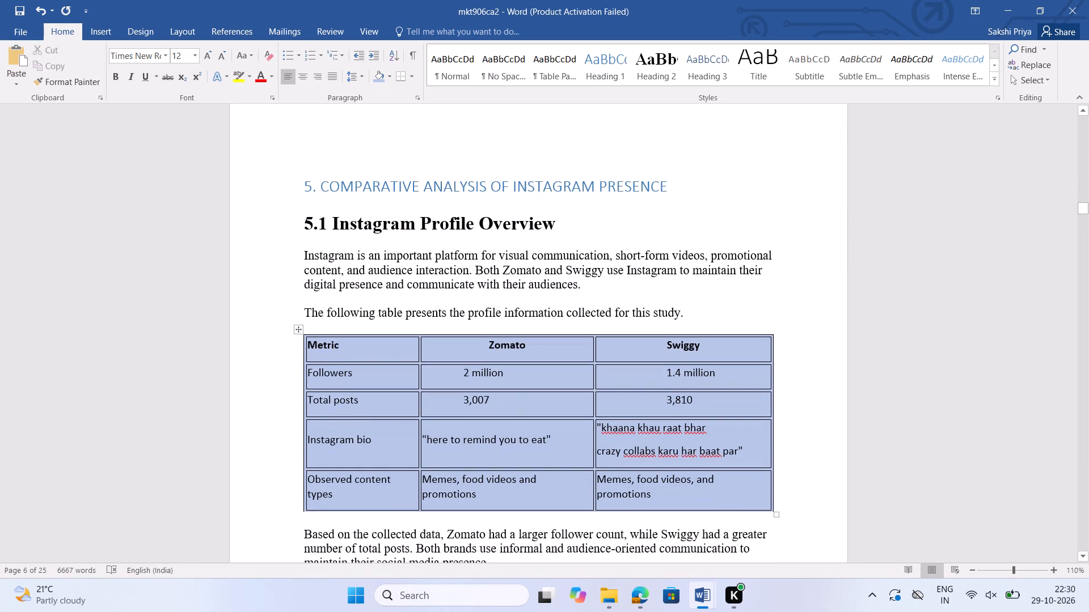
scroll(580, 440, down, 3)
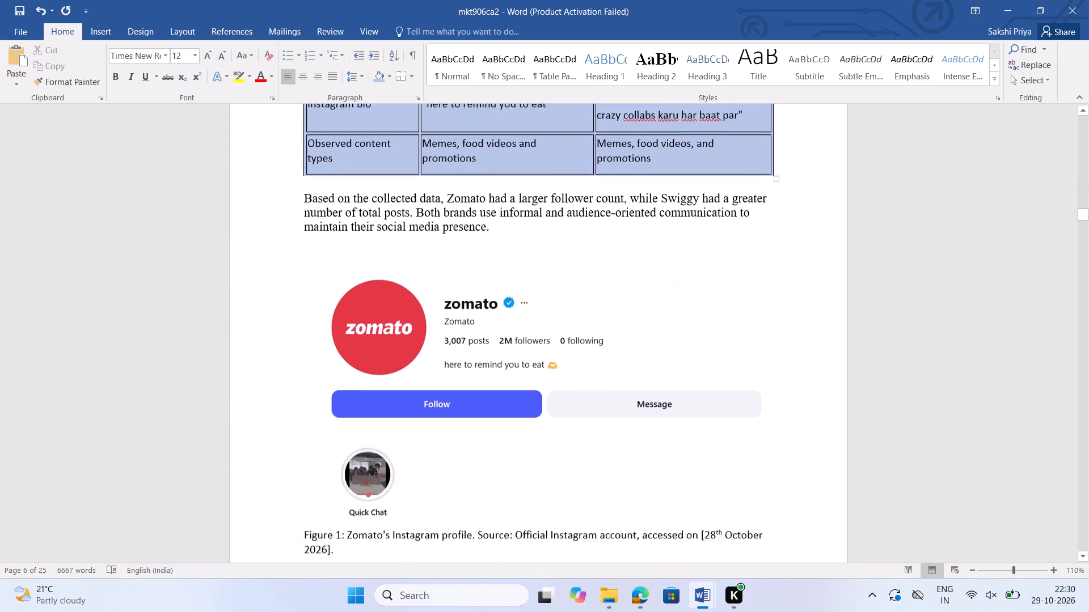
scroll(580, 440, down, 4)
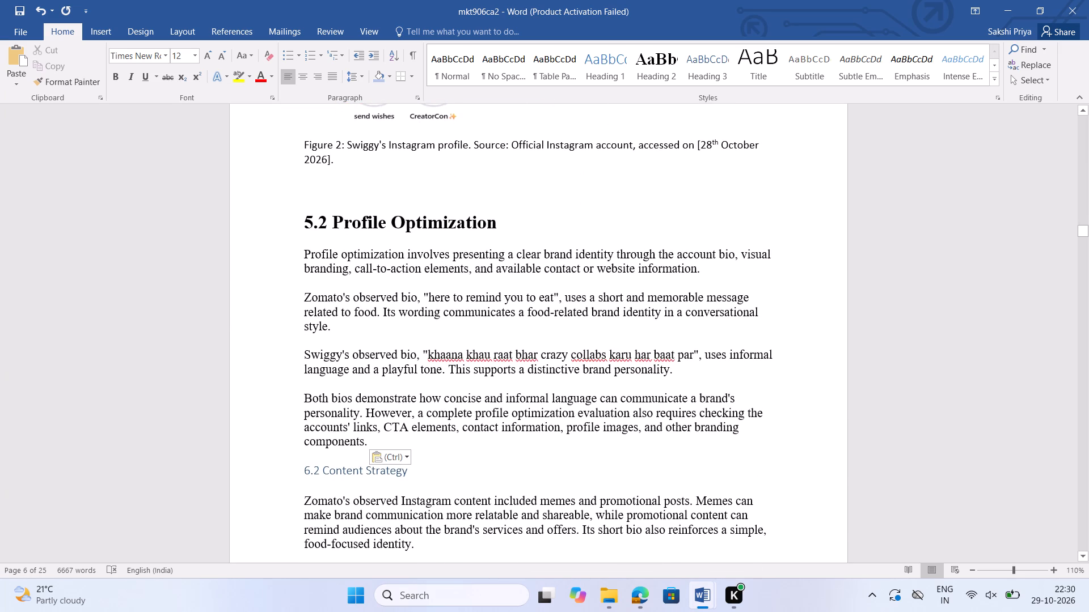
scroll(580, 440, down, 1)
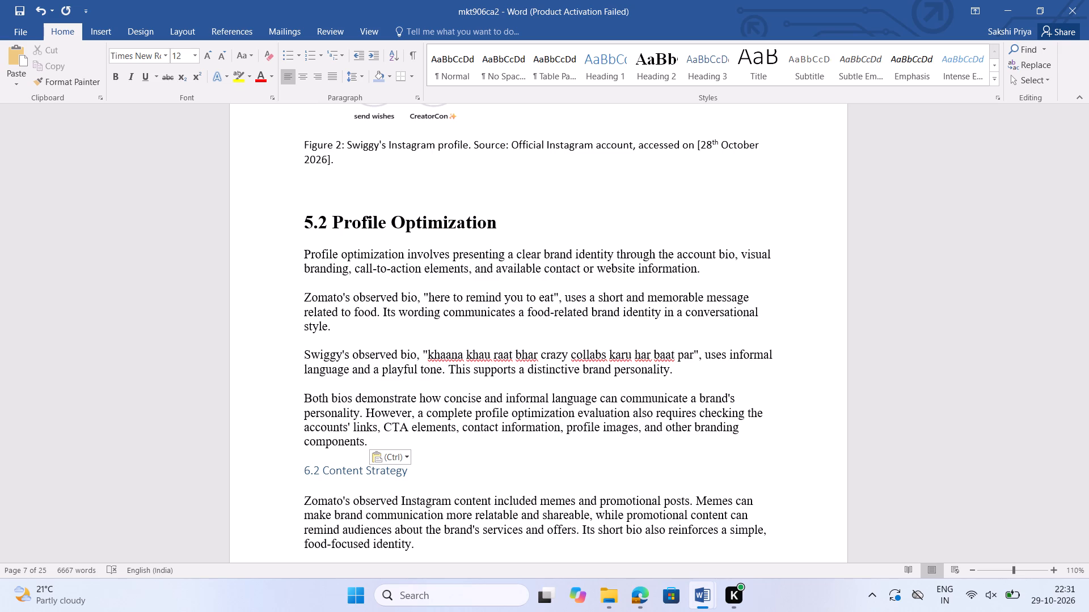
scroll(580, 440, down, 1)
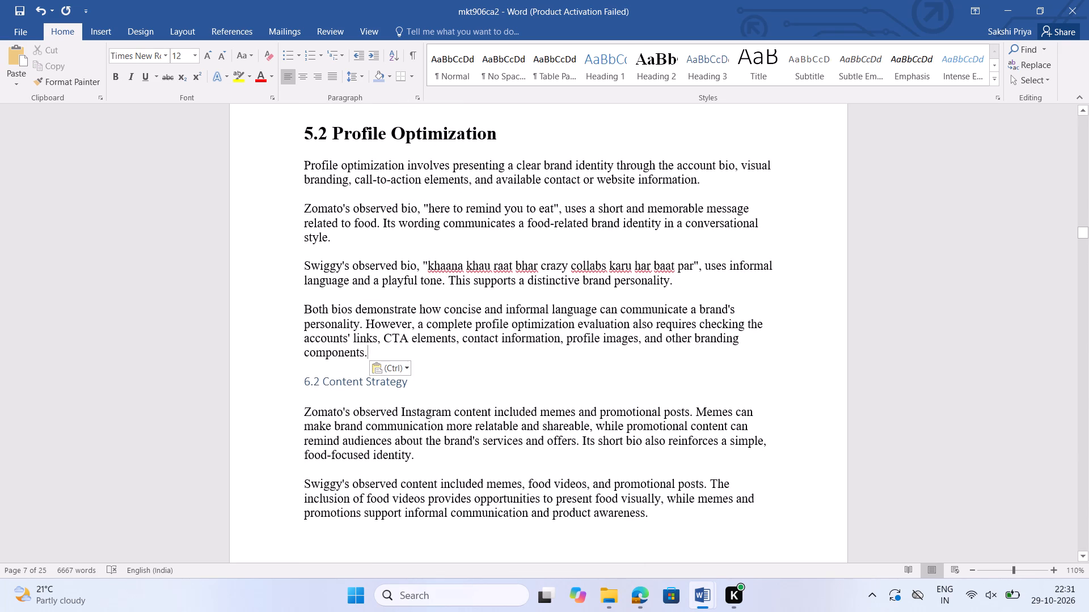